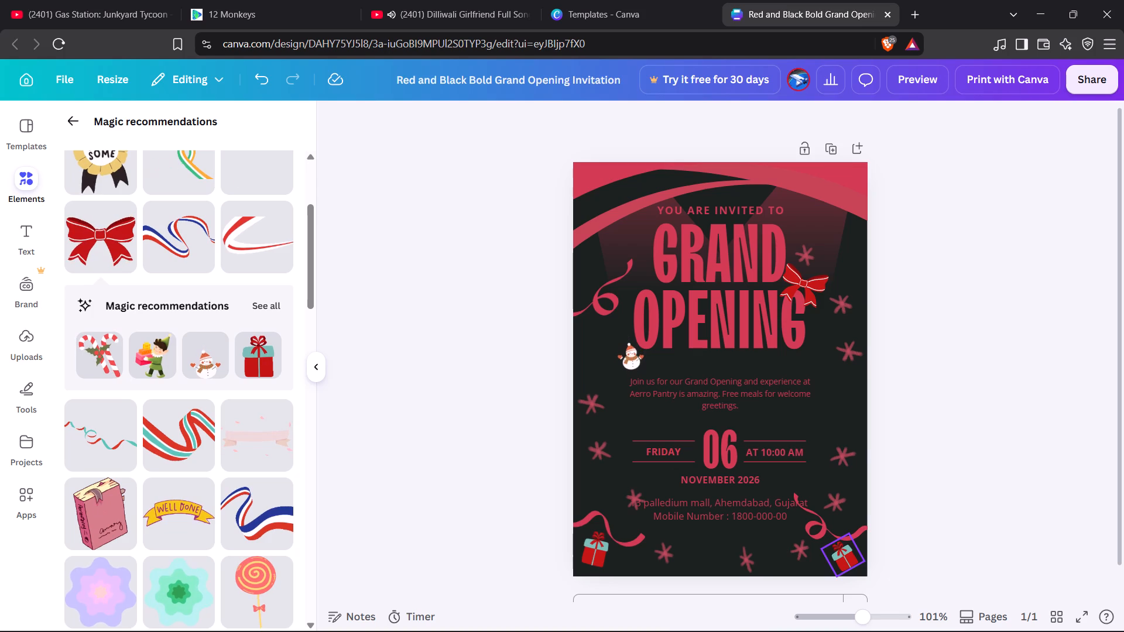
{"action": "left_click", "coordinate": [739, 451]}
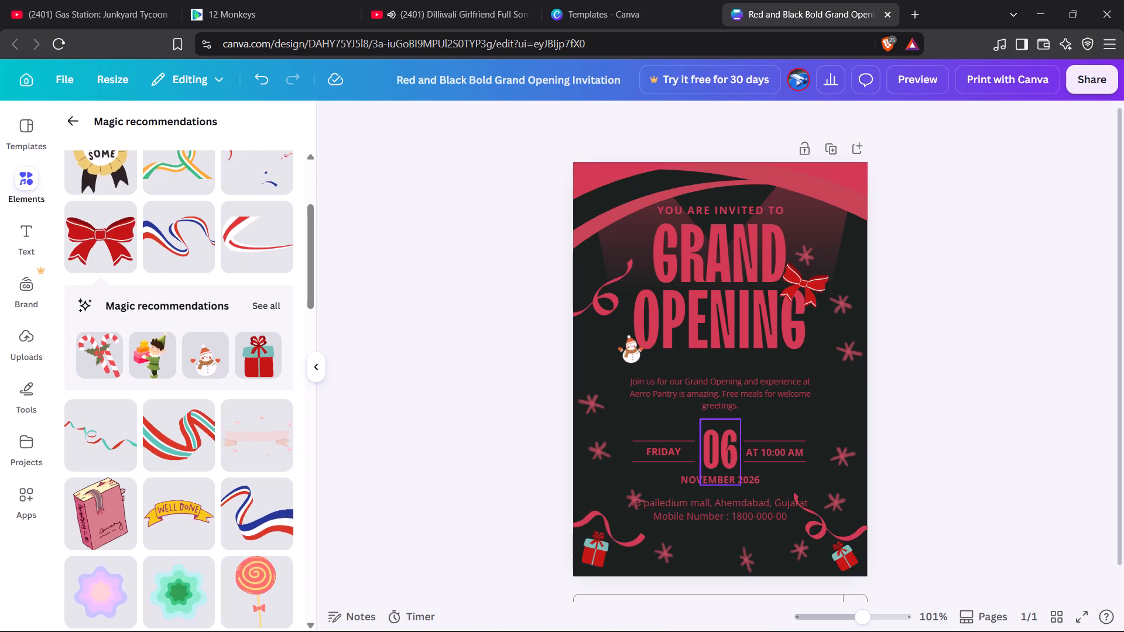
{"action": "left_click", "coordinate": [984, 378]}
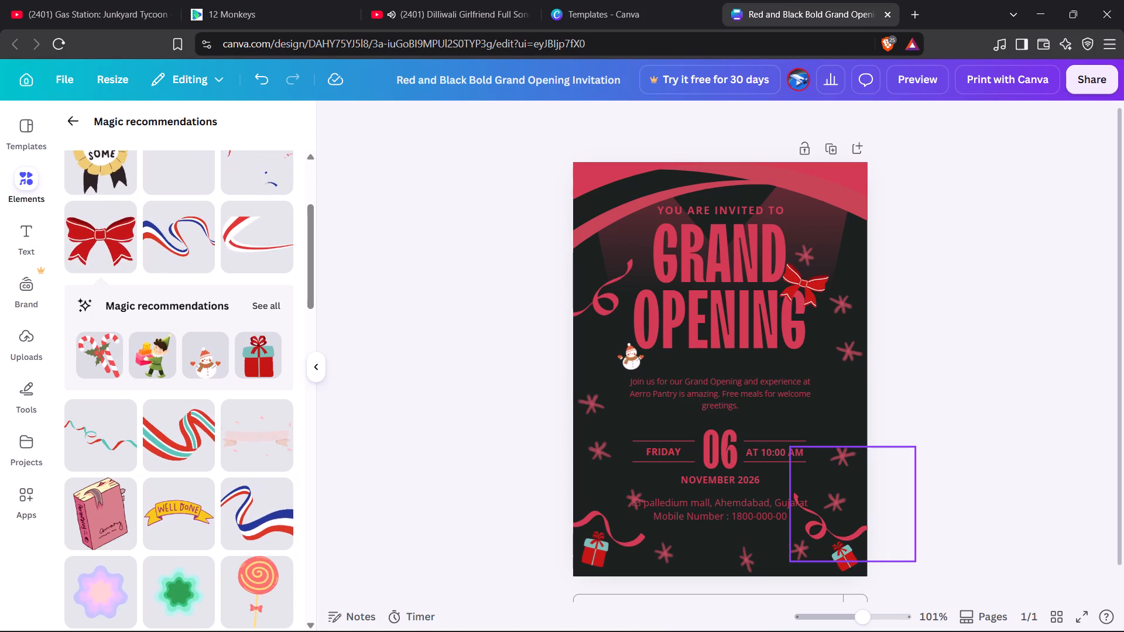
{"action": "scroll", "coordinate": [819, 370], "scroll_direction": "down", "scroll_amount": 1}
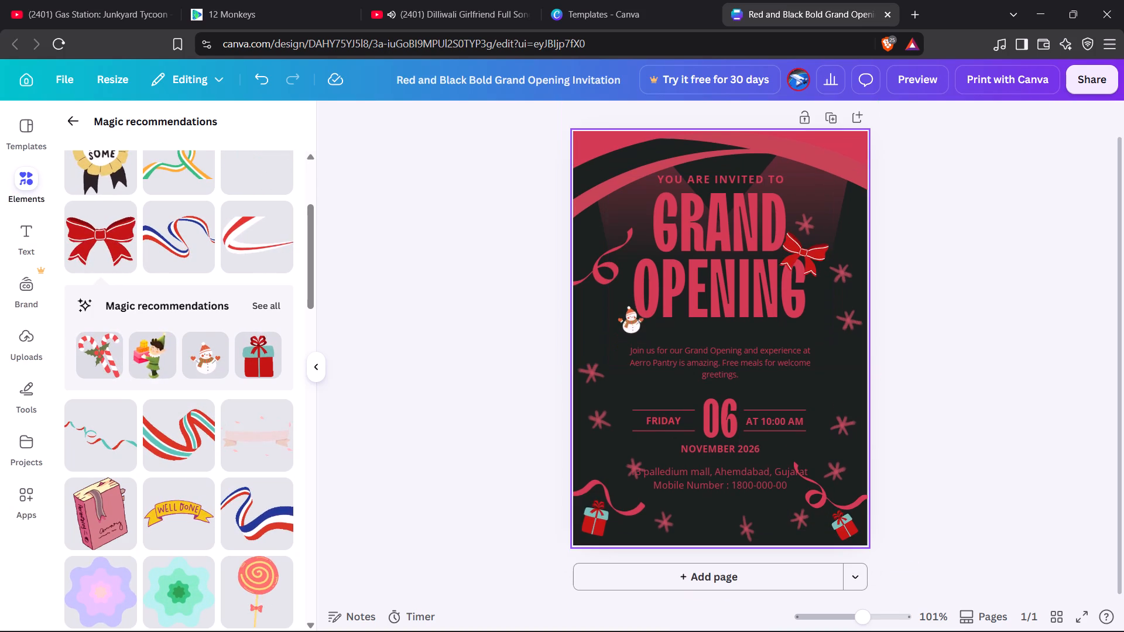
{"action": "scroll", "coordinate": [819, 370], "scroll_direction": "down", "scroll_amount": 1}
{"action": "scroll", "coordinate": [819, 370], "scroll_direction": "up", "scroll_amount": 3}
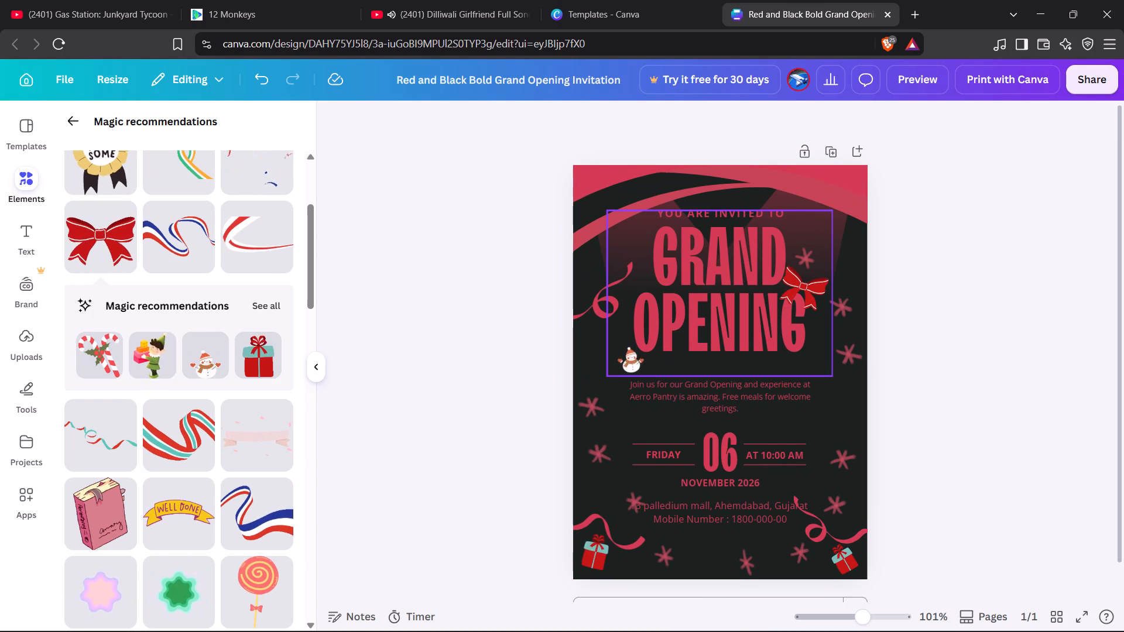
Return to the template library and look through the designs similar to the Red and Black Bold Grand Opening Invitation, closing its preview when done.
{"action": "left_click", "coordinate": [566, 4]}
{"action": "scroll", "coordinate": [670, 369], "scroll_direction": "down", "scroll_amount": 1}
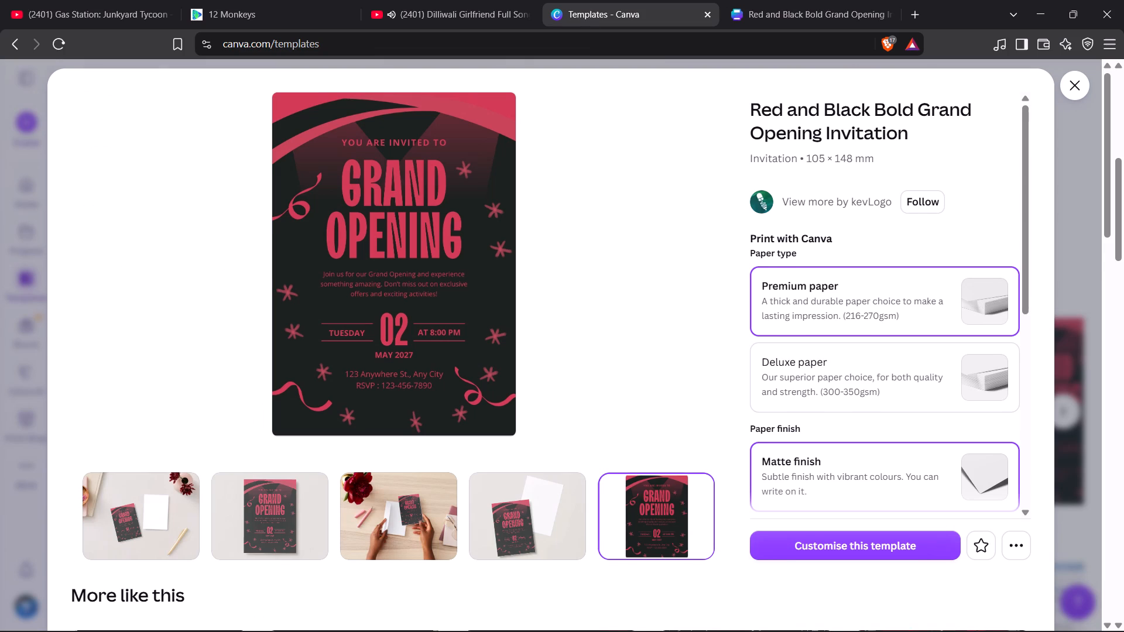
{"action": "scroll", "coordinate": [670, 369], "scroll_direction": "down", "scroll_amount": 5}
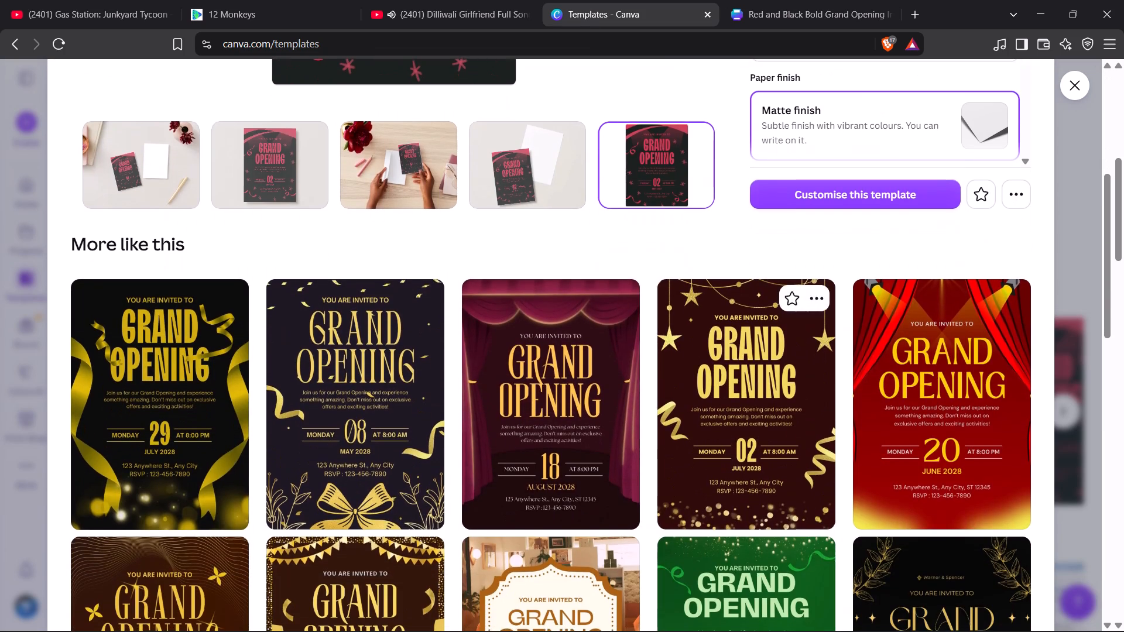
{"action": "scroll", "coordinate": [670, 369], "scroll_direction": "down", "scroll_amount": 2}
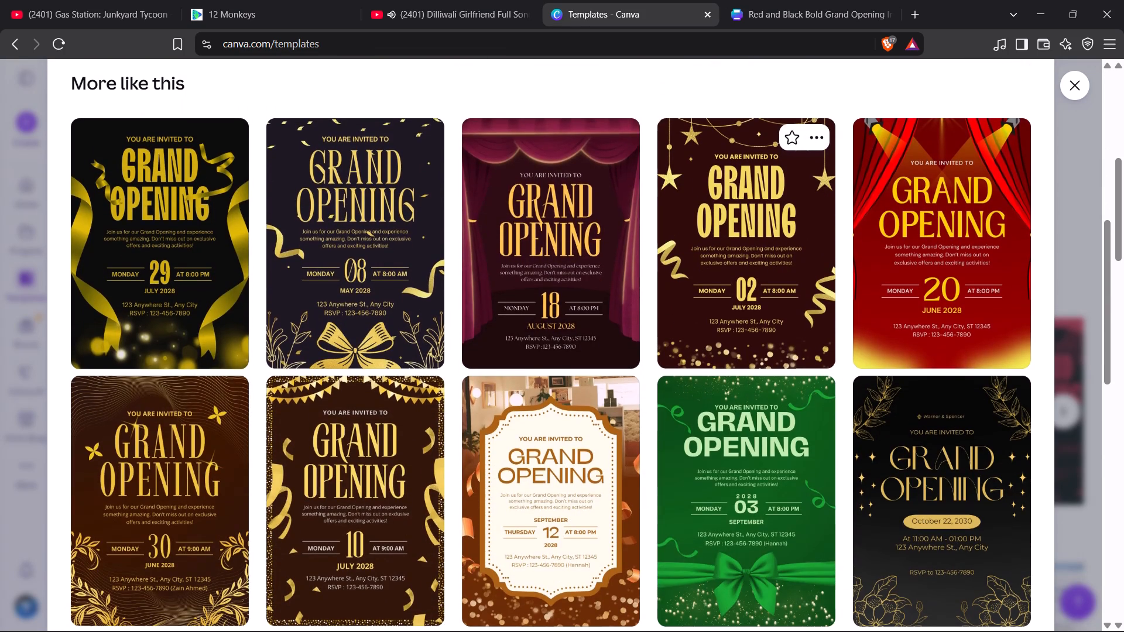
{"action": "scroll", "coordinate": [670, 369], "scroll_direction": "down", "scroll_amount": 2}
{"action": "scroll", "coordinate": [670, 369], "scroll_direction": "up", "scroll_amount": 2}
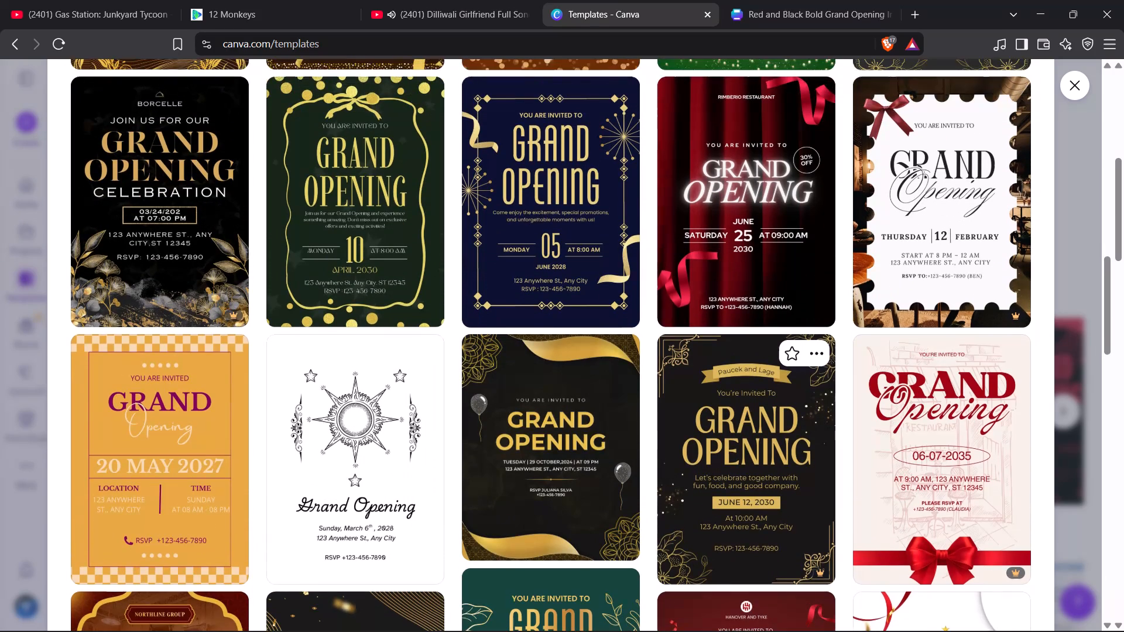
{"action": "scroll", "coordinate": [670, 369], "scroll_direction": "up", "scroll_amount": 4}
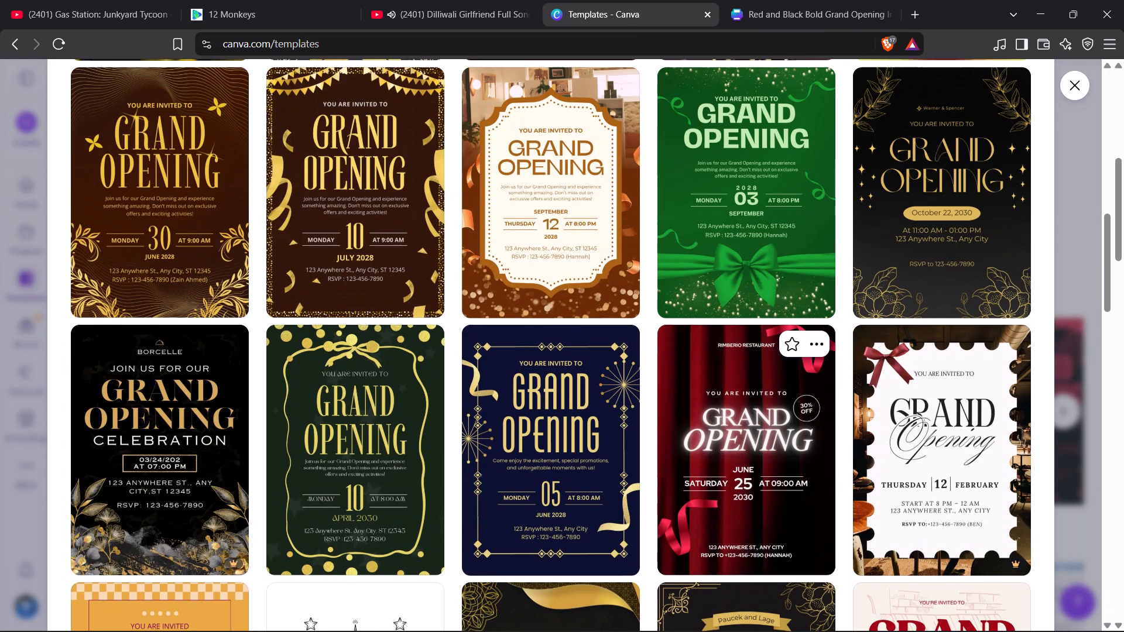
{"action": "scroll", "coordinate": [670, 369], "scroll_direction": "down", "scroll_amount": 1}
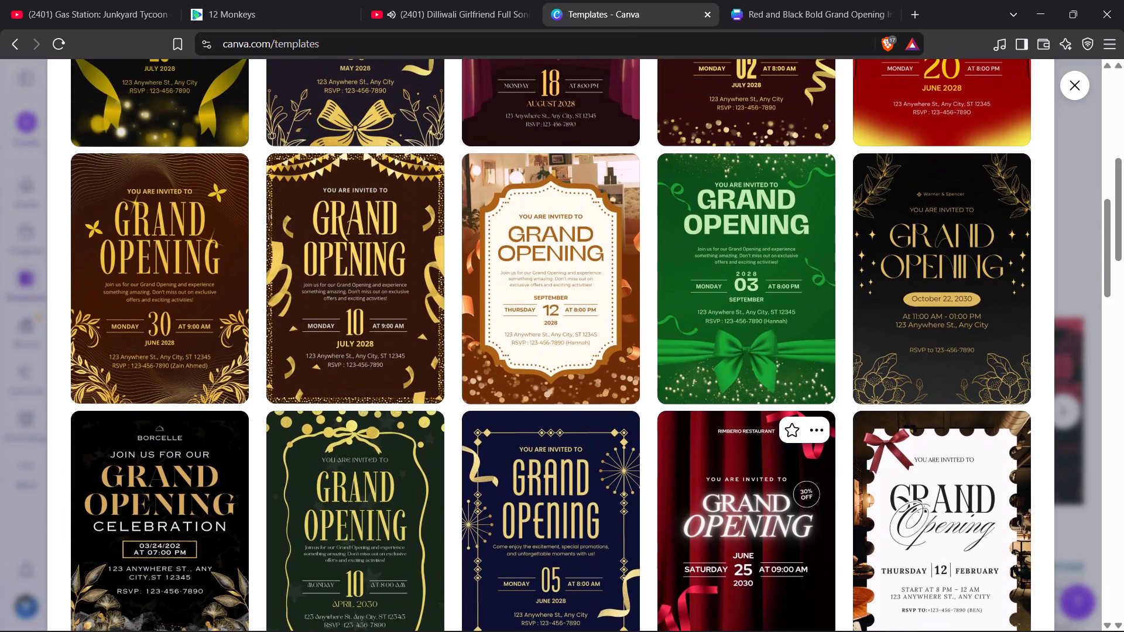
{"action": "scroll", "coordinate": [670, 369], "scroll_direction": "down", "scroll_amount": 1}
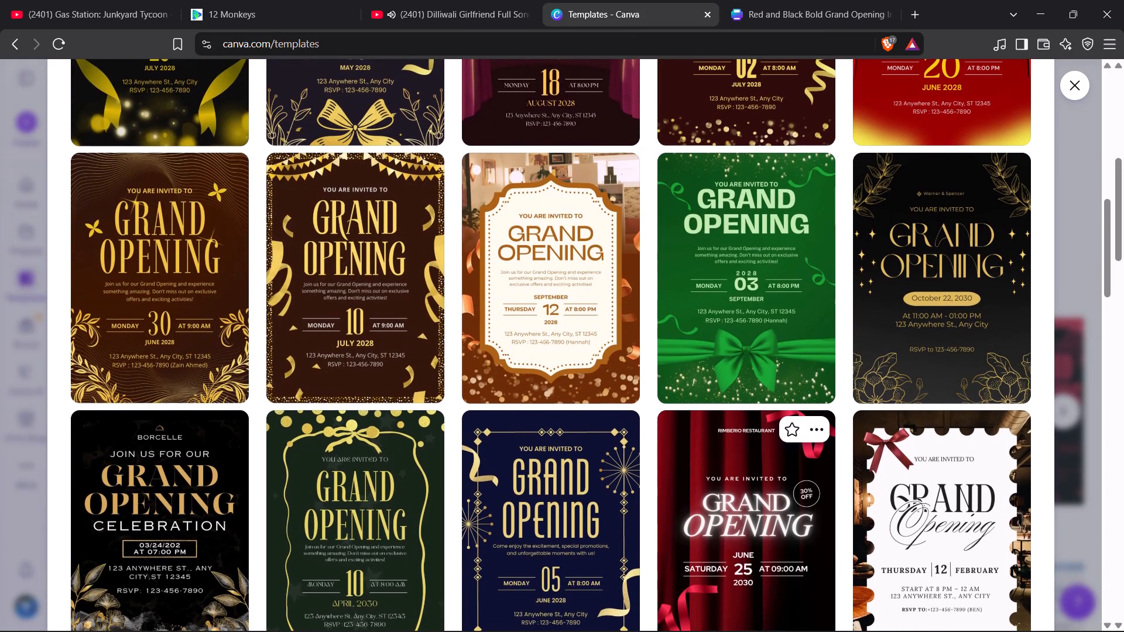
{"action": "scroll", "coordinate": [670, 369], "scroll_direction": "down", "scroll_amount": 2}
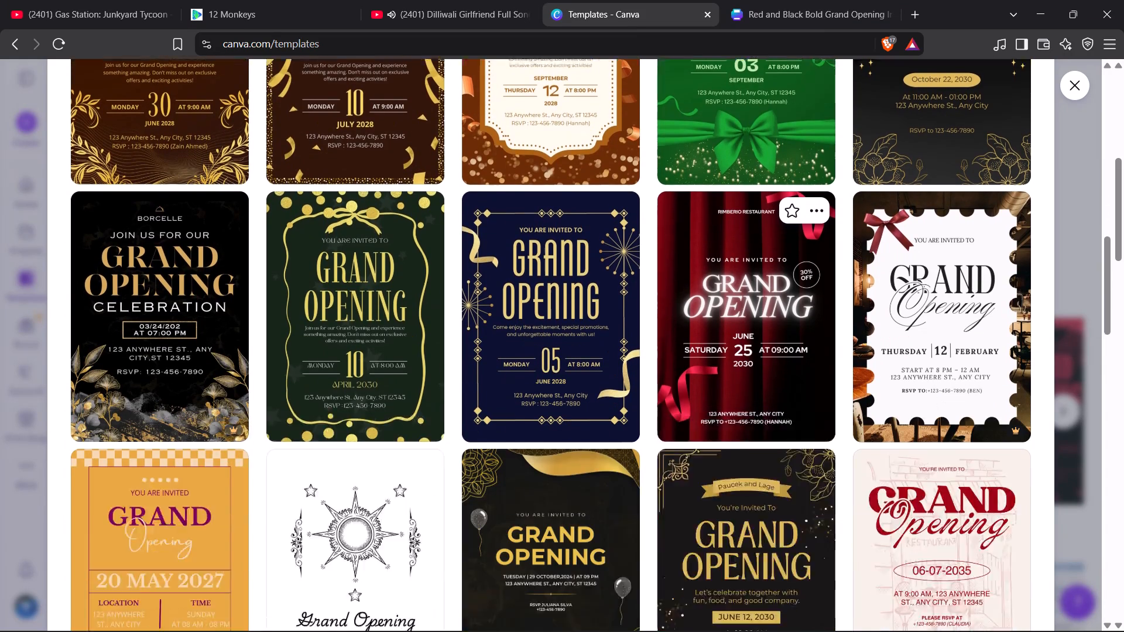
{"action": "scroll", "coordinate": [670, 369], "scroll_direction": "down", "scroll_amount": 1}
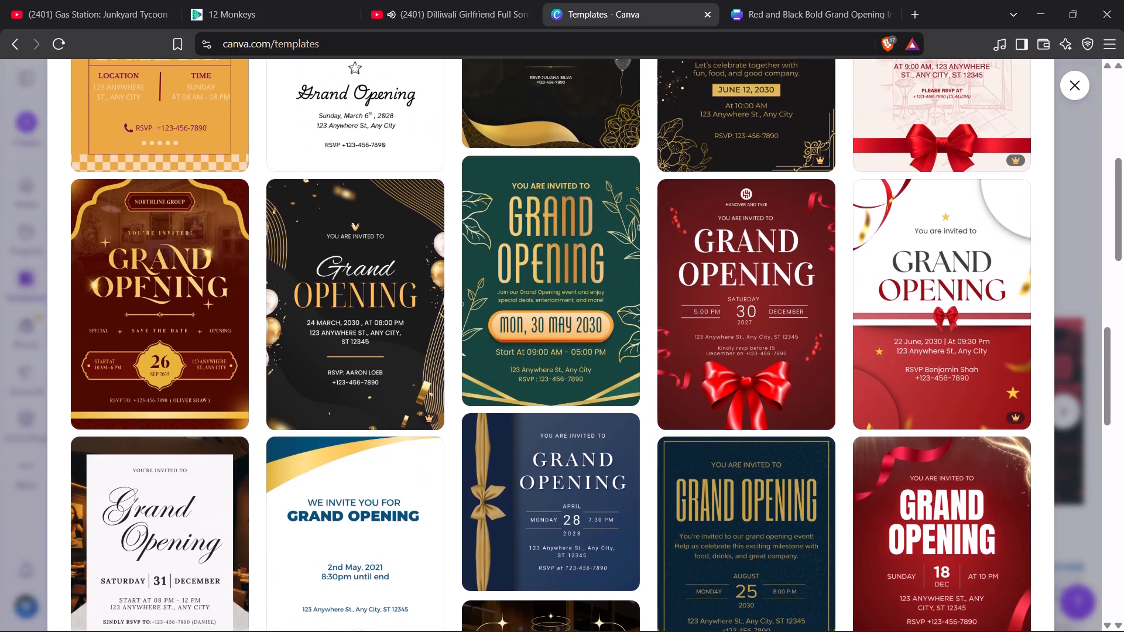
{"action": "scroll", "coordinate": [670, 369], "scroll_direction": "up", "scroll_amount": 1}
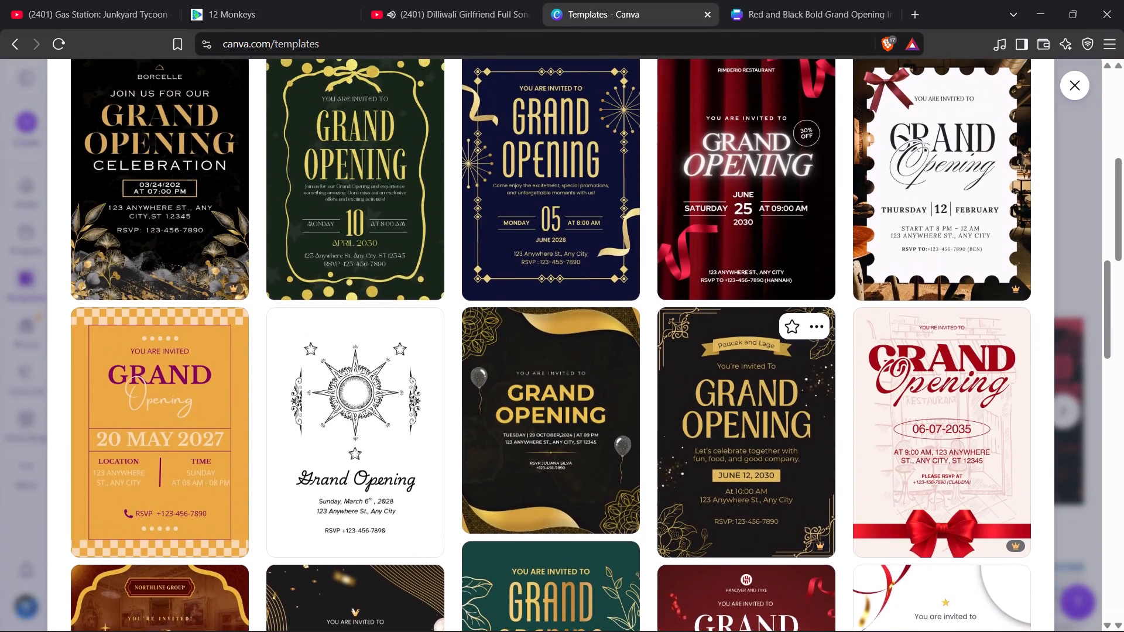
{"action": "scroll", "coordinate": [670, 369], "scroll_direction": "up", "scroll_amount": 5}
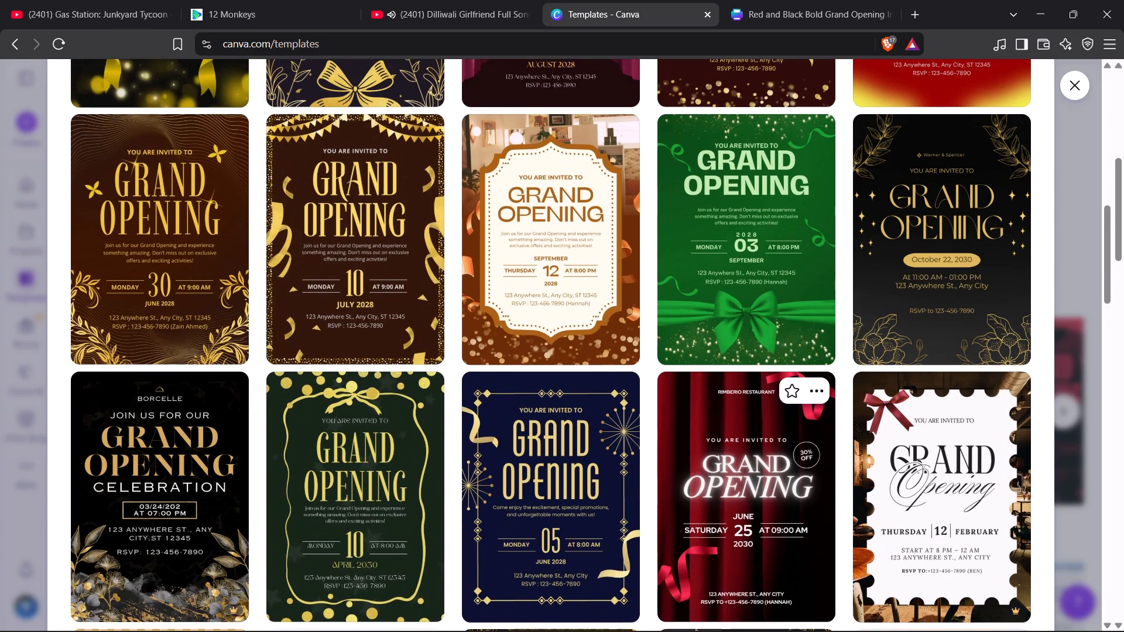
{"action": "scroll", "coordinate": [670, 369], "scroll_direction": "up", "scroll_amount": 2}
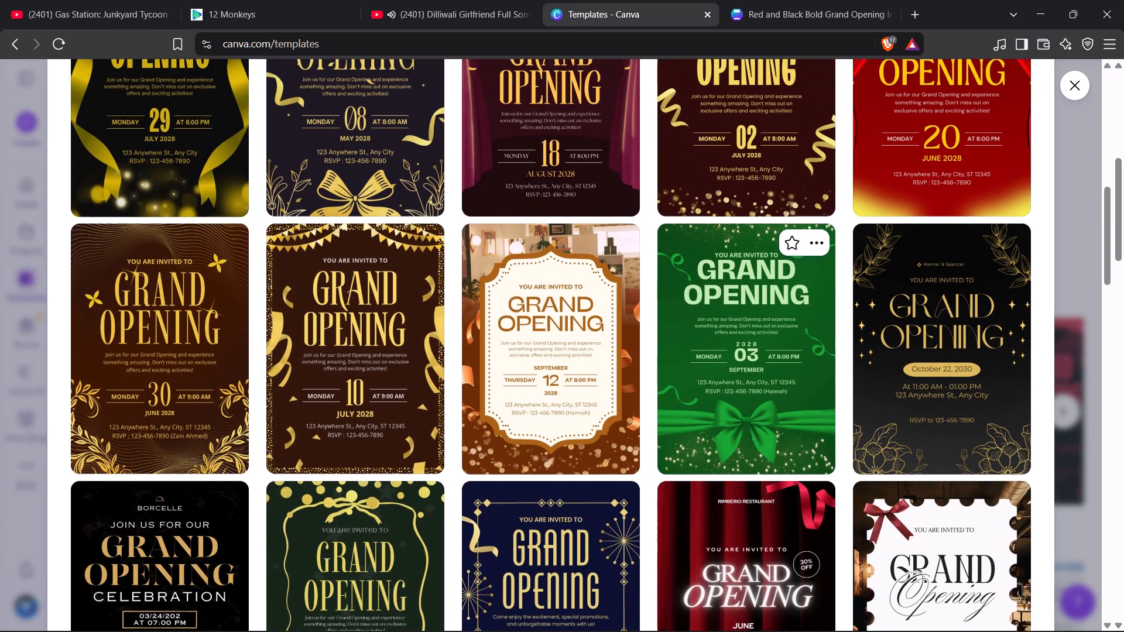
{"action": "scroll", "coordinate": [670, 369], "scroll_direction": "up", "scroll_amount": 4}
{"action": "scroll", "coordinate": [670, 369], "scroll_direction": "down", "scroll_amount": 7}
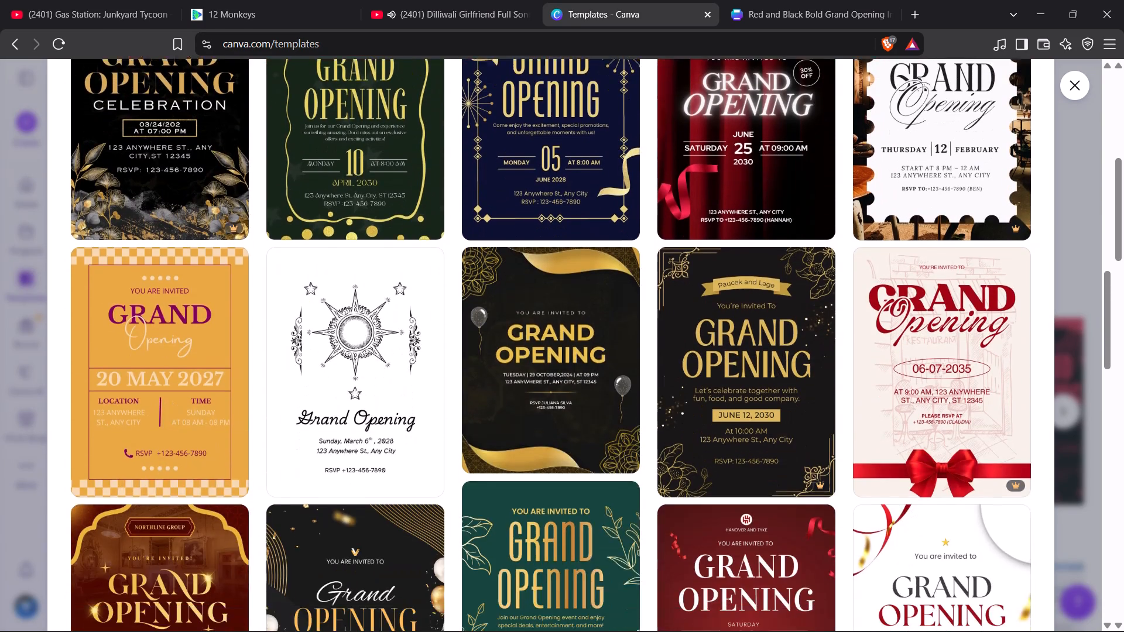
{"action": "scroll", "coordinate": [670, 369], "scroll_direction": "down", "scroll_amount": 5}
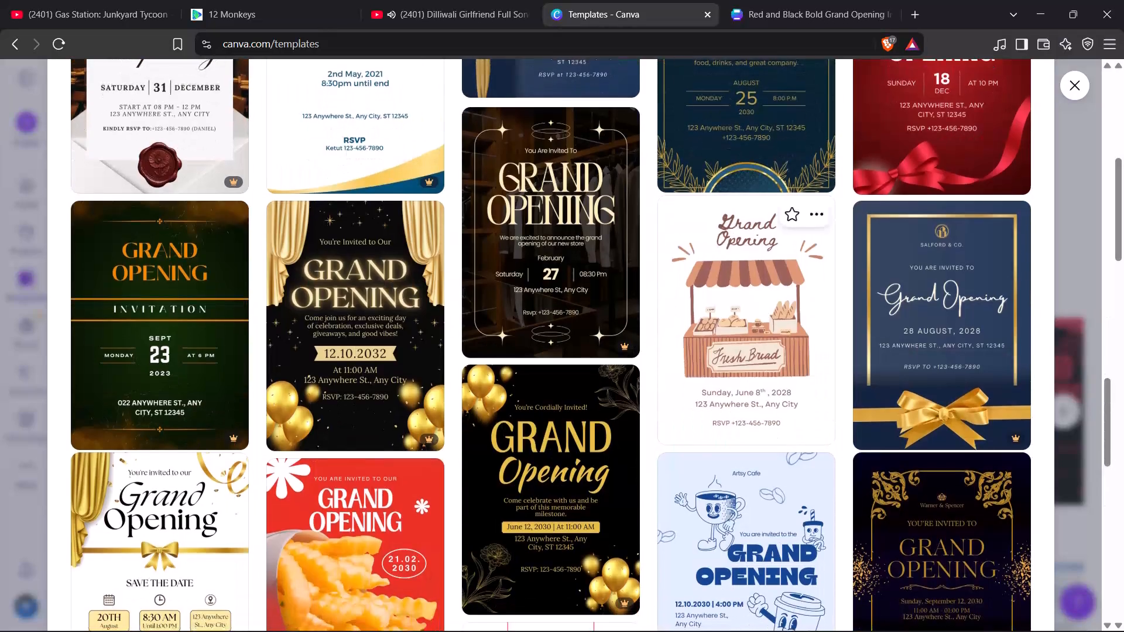
{"action": "scroll", "coordinate": [670, 369], "scroll_direction": "down", "scroll_amount": 2}
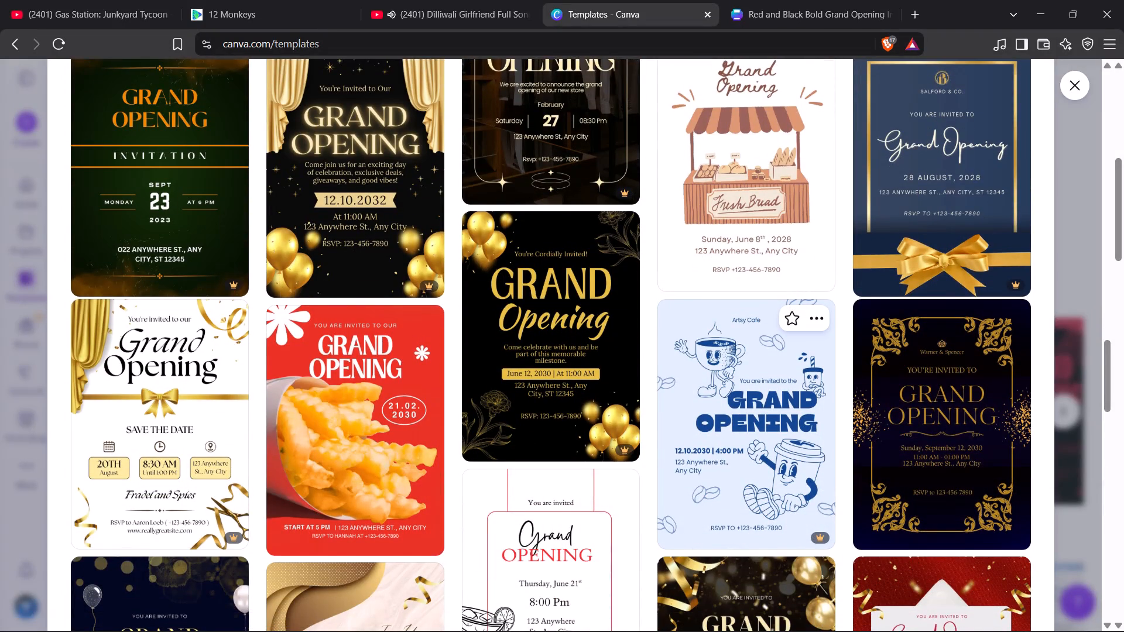
{"action": "scroll", "coordinate": [670, 369], "scroll_direction": "down", "scroll_amount": 1}
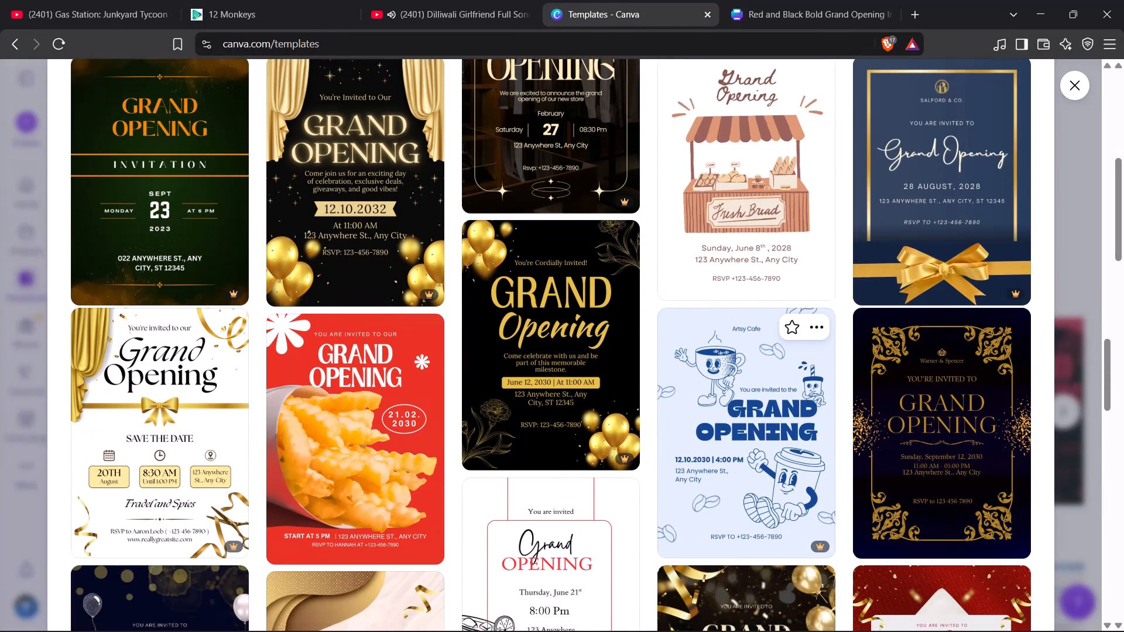
{"action": "scroll", "coordinate": [670, 369], "scroll_direction": "down", "scroll_amount": 5}
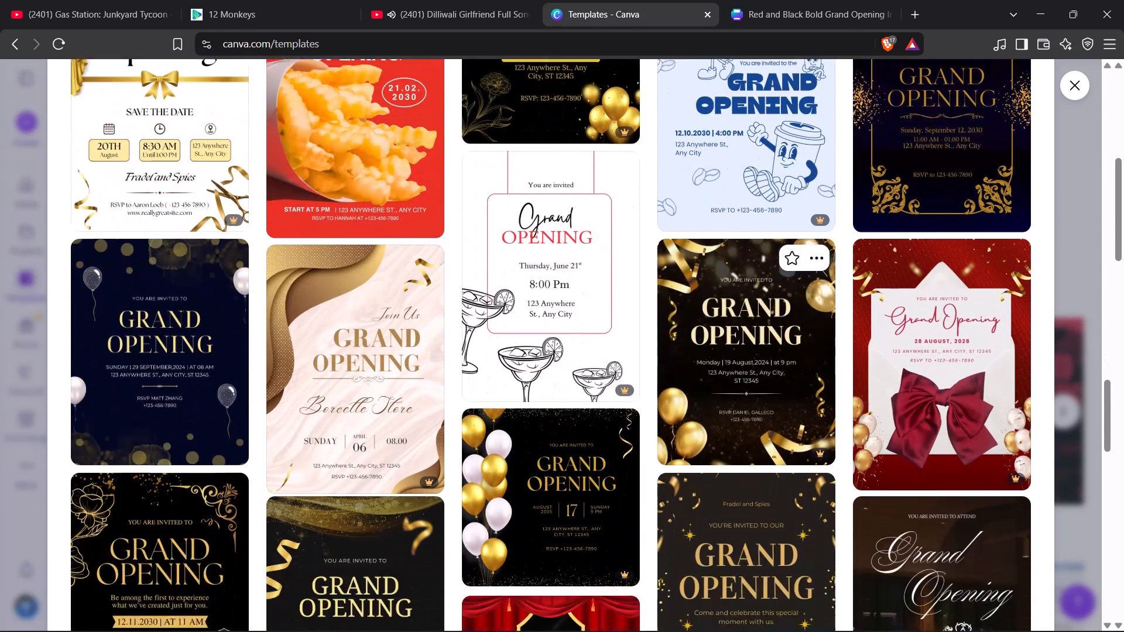
{"action": "scroll", "coordinate": [670, 369], "scroll_direction": "down", "scroll_amount": 4}
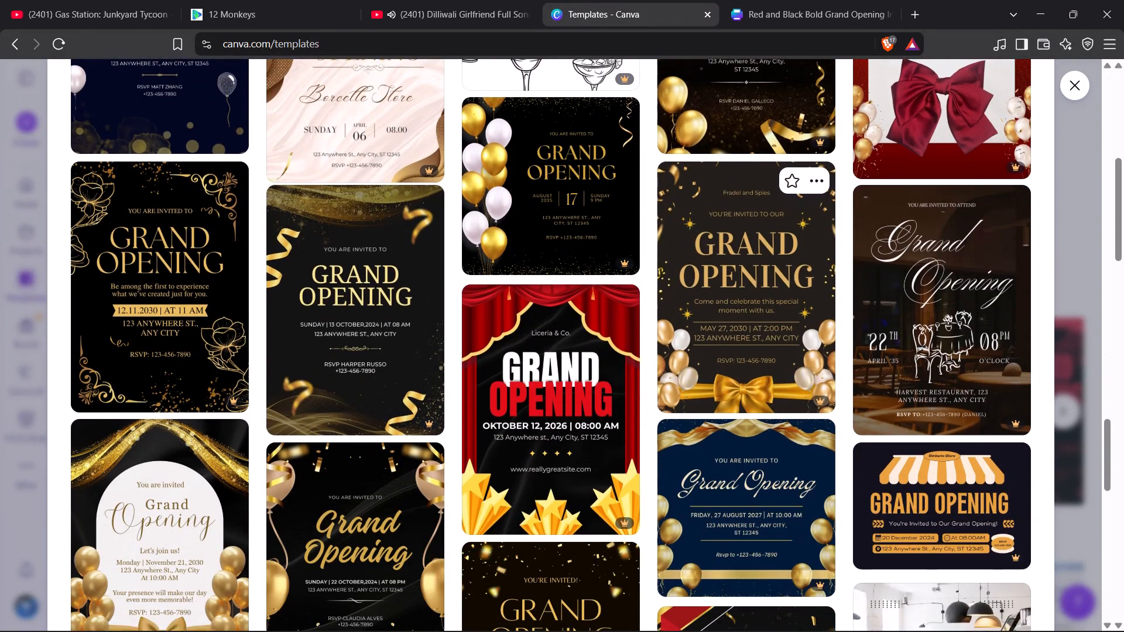
{"action": "scroll", "coordinate": [670, 369], "scroll_direction": "up", "scroll_amount": 20}
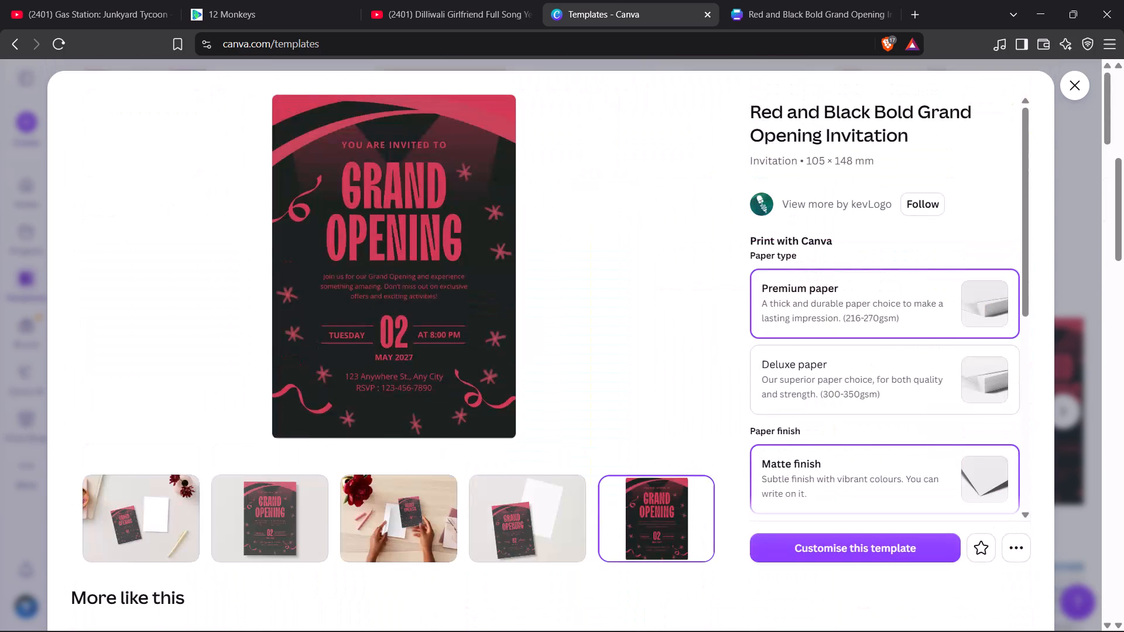
{"action": "left_click", "coordinate": [1063, 85]}
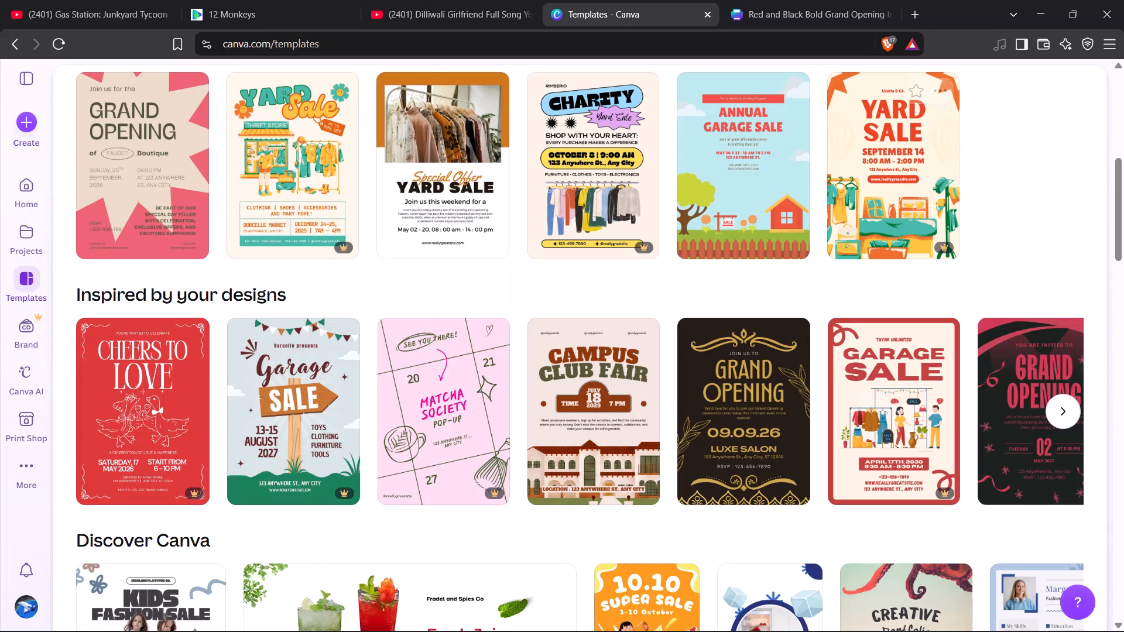
Open the Invitation category of the template library.
{"action": "scroll", "coordinate": [695, 288], "scroll_direction": "up", "scroll_amount": 8}
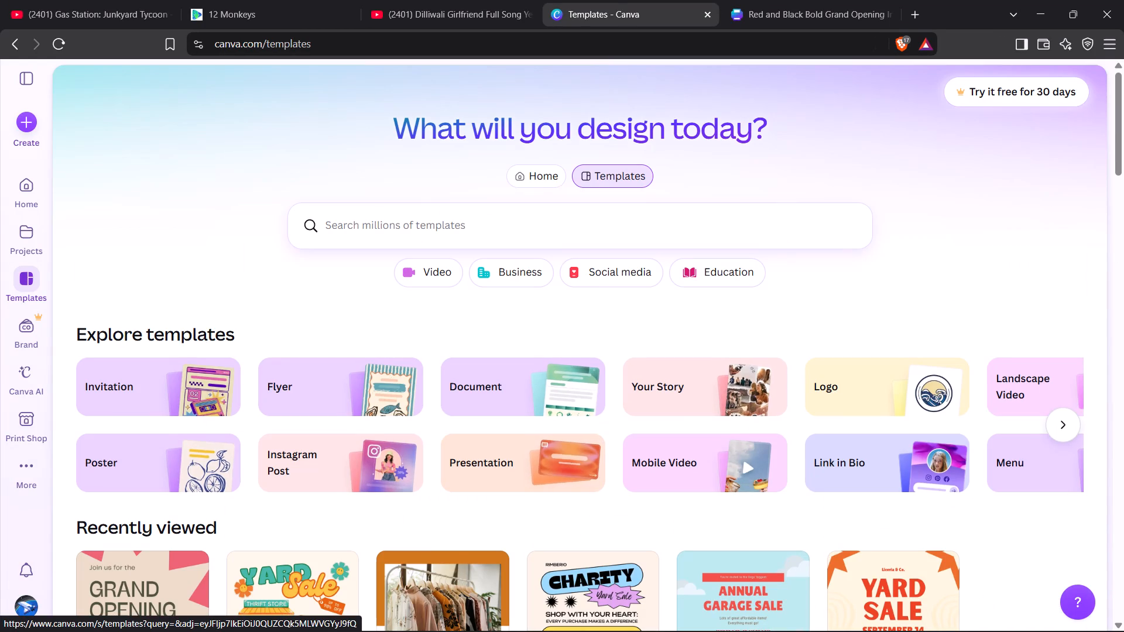
{"action": "left_click", "coordinate": [203, 406]}
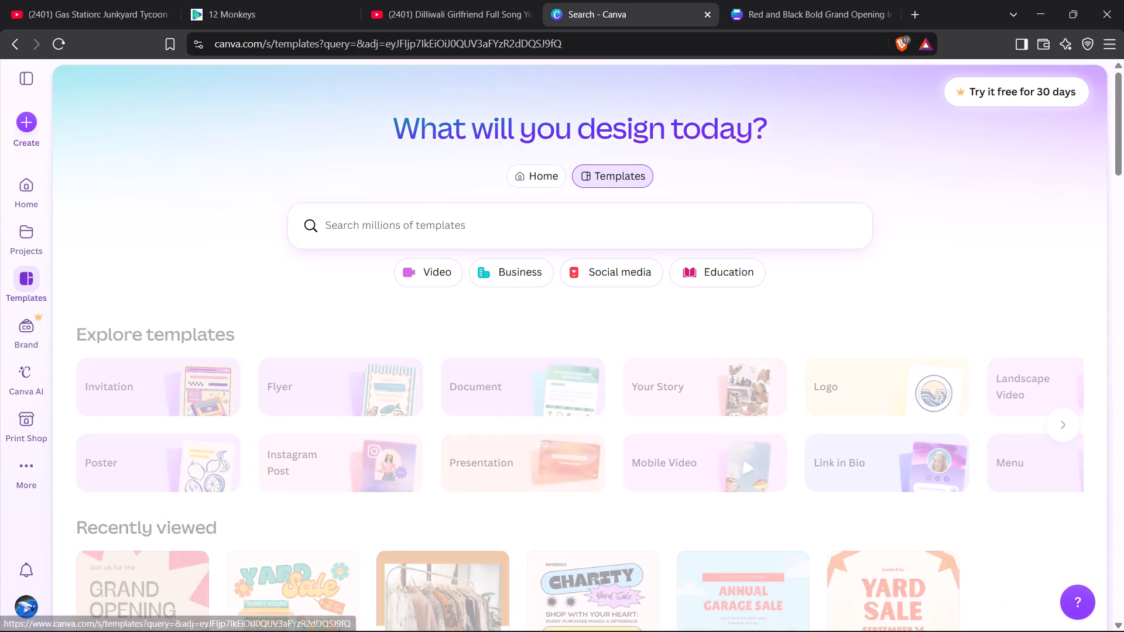
Look through the invitation templates in the library for a design to customise.
{"action": "scroll", "coordinate": [359, 407], "scroll_direction": "down", "scroll_amount": 2}
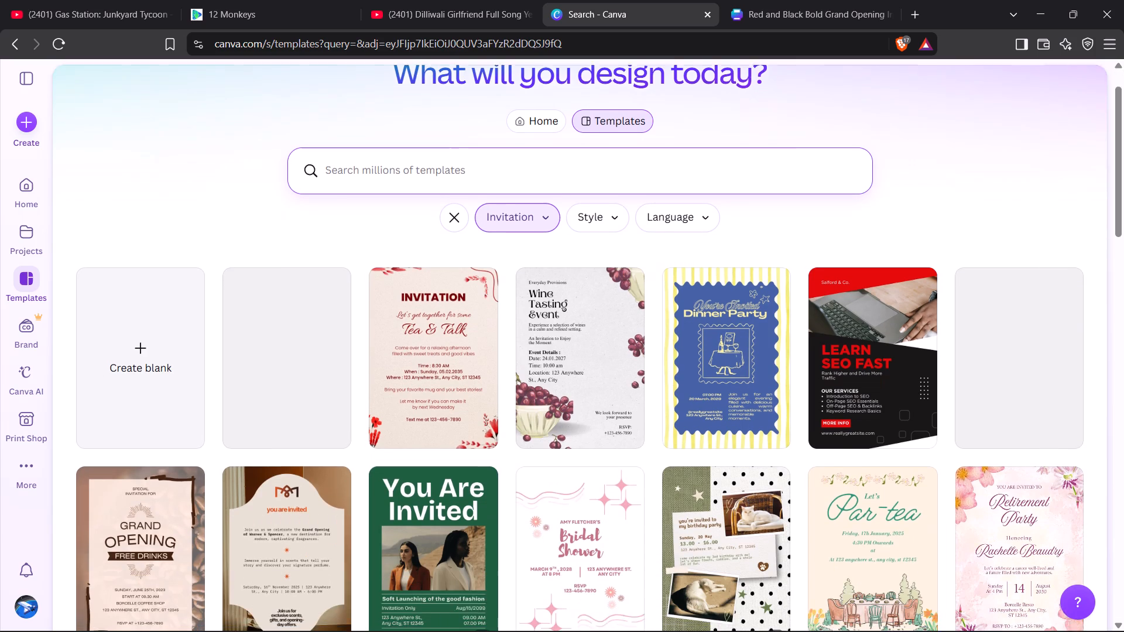
{"action": "scroll", "coordinate": [359, 407], "scroll_direction": "down", "scroll_amount": 4}
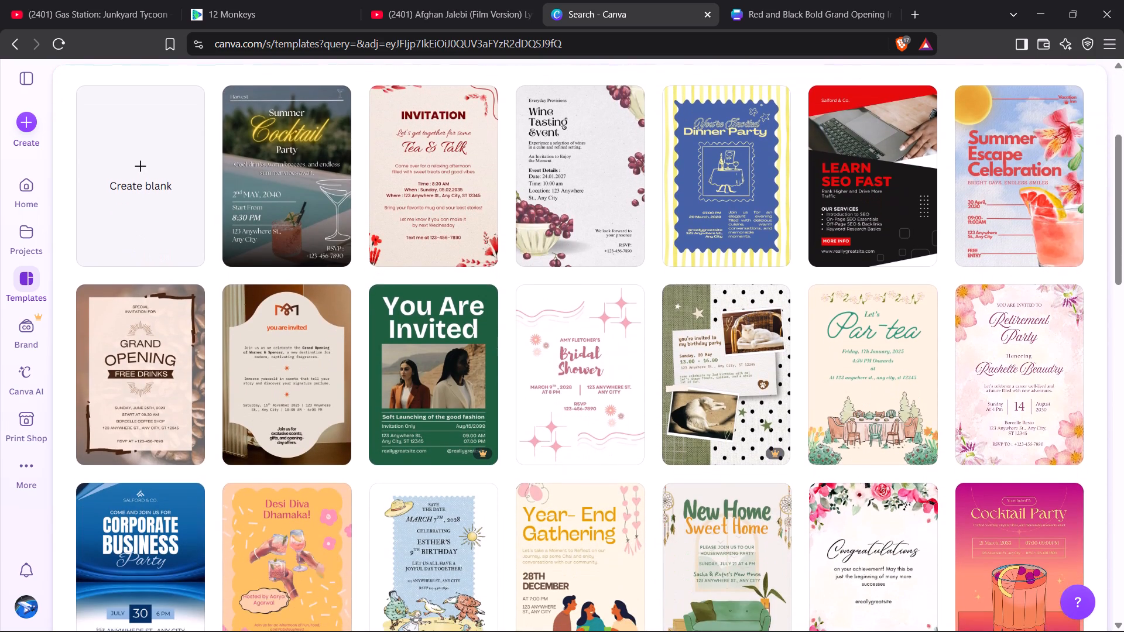
{"action": "scroll", "coordinate": [359, 407], "scroll_direction": "down", "scroll_amount": 3}
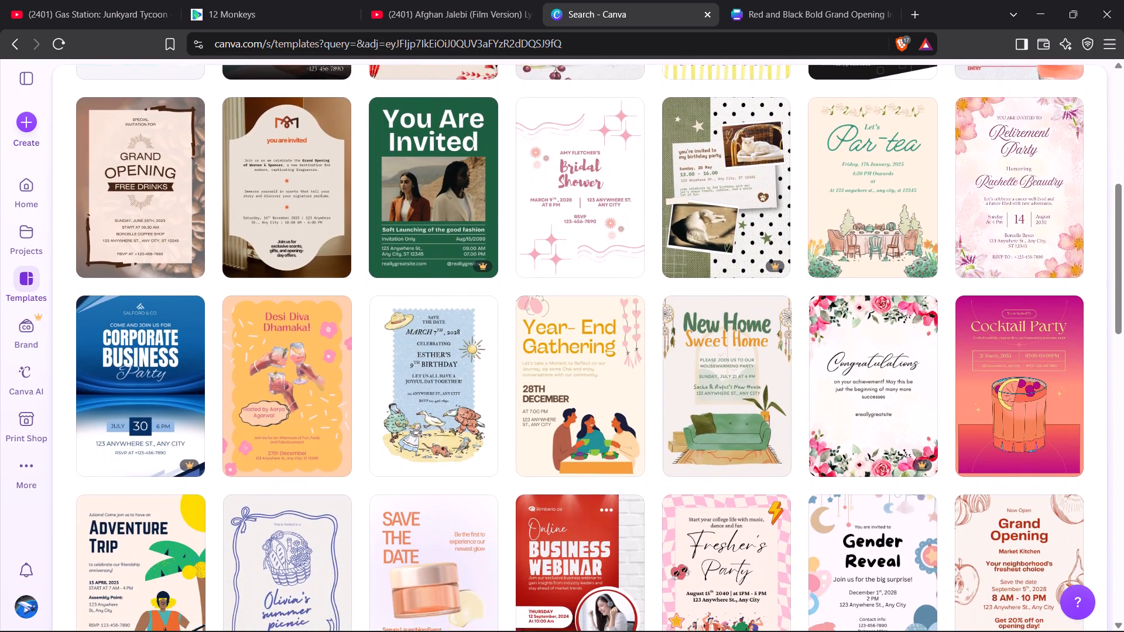
{"action": "scroll", "coordinate": [359, 407], "scroll_direction": "down", "scroll_amount": 3}
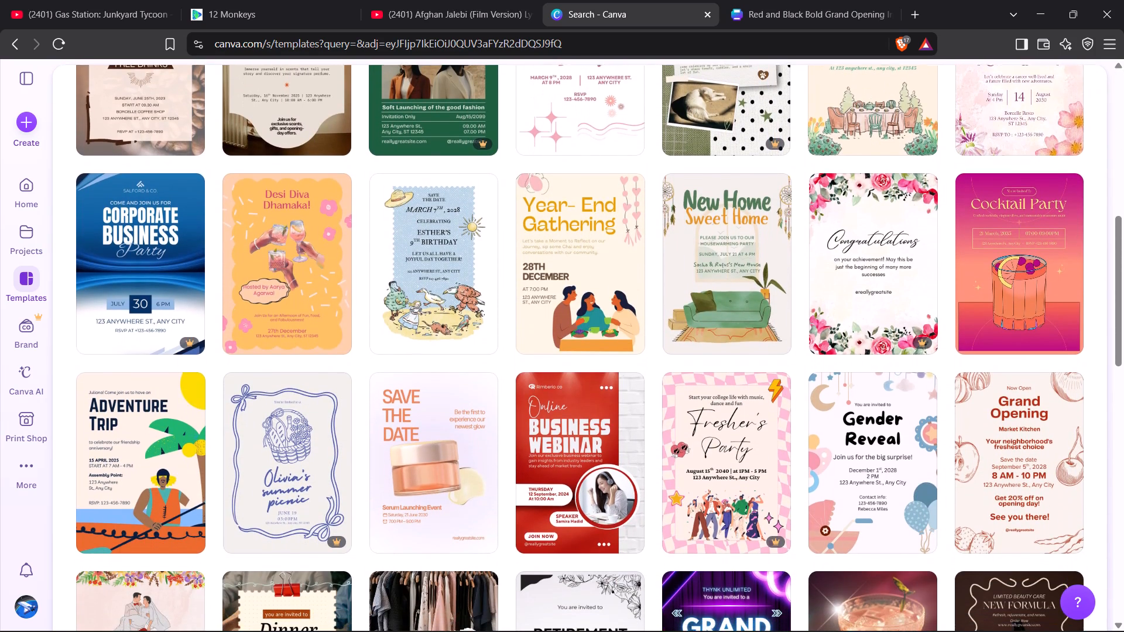
{"action": "scroll", "coordinate": [359, 407], "scroll_direction": "down", "scroll_amount": 4}
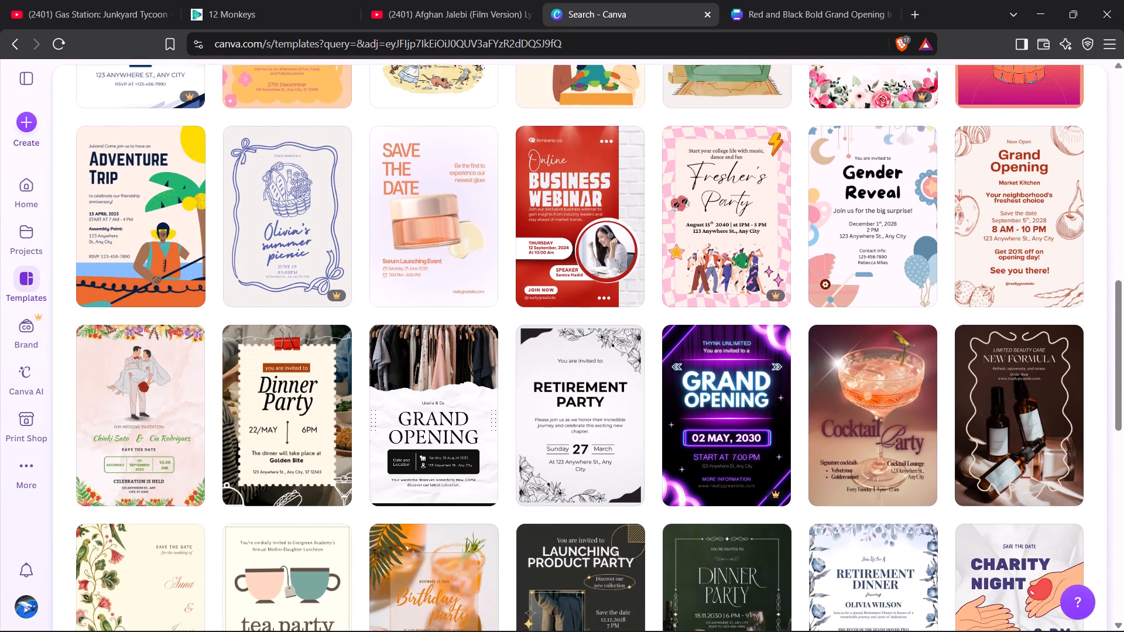
{"action": "scroll", "coordinate": [359, 407], "scroll_direction": "down", "scroll_amount": 6}
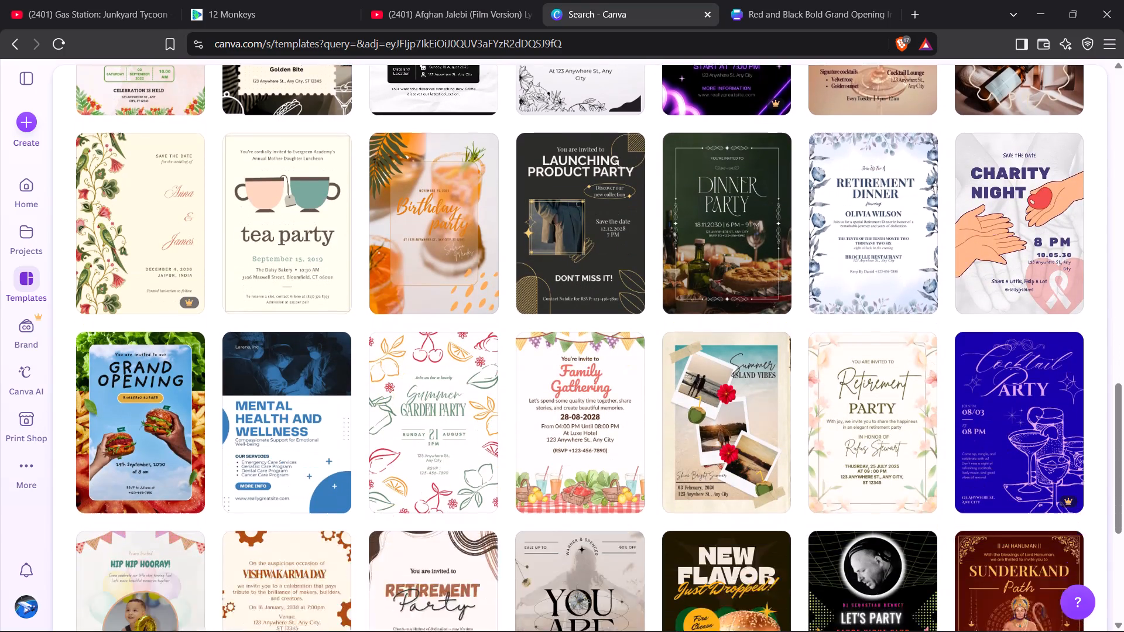
{"action": "scroll", "coordinate": [359, 407], "scroll_direction": "down", "scroll_amount": 4}
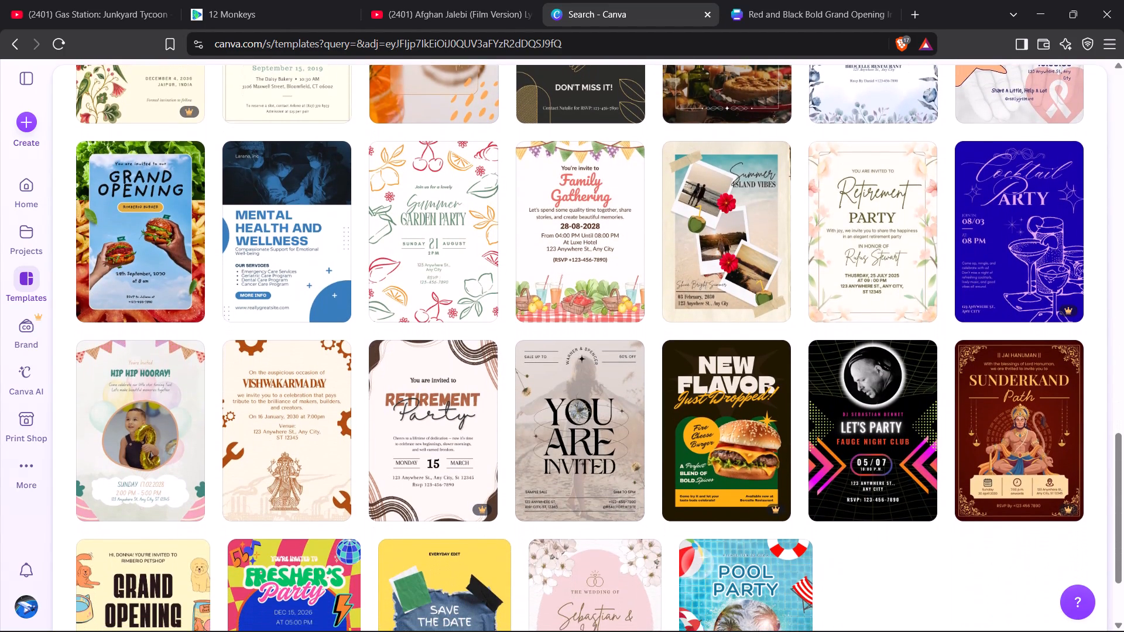
{"action": "scroll", "coordinate": [359, 407], "scroll_direction": "down", "scroll_amount": 4}
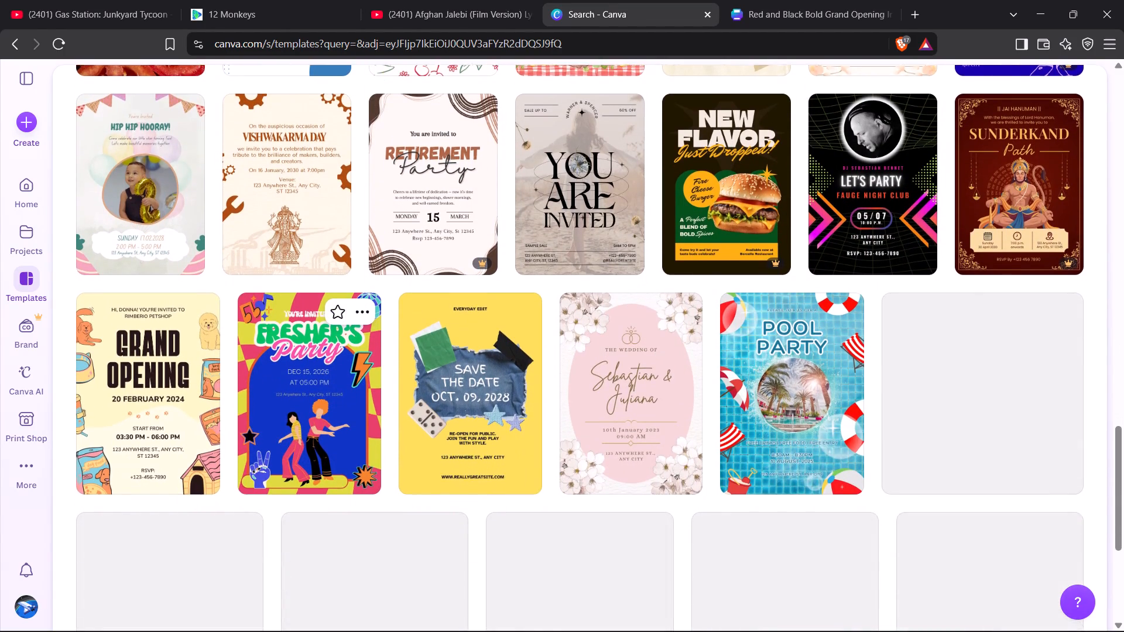
{"action": "scroll", "coordinate": [359, 407], "scroll_direction": "down", "scroll_amount": 4}
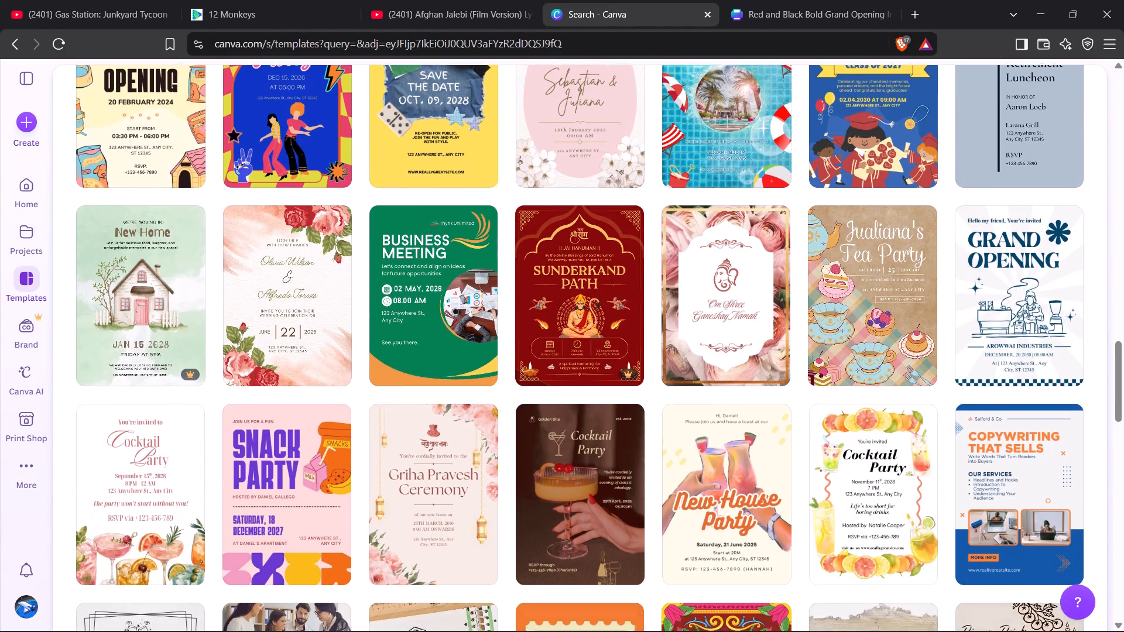
{"action": "scroll", "coordinate": [359, 407], "scroll_direction": "down", "scroll_amount": 3}
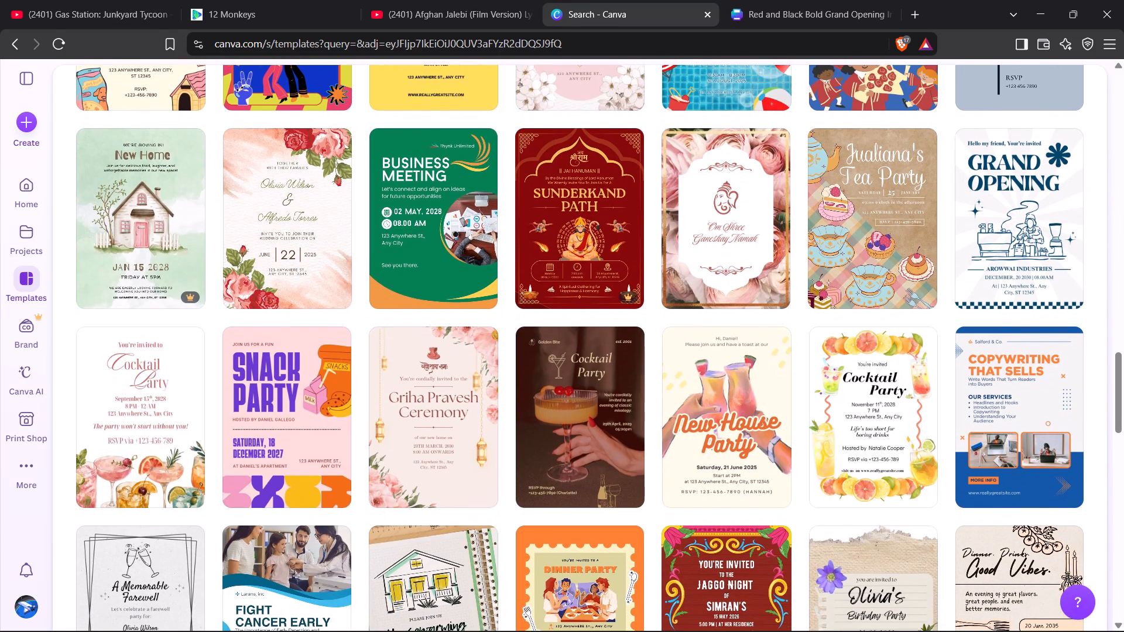
{"action": "scroll", "coordinate": [359, 407], "scroll_direction": "down", "scroll_amount": 2}
{"action": "scroll", "coordinate": [359, 407], "scroll_direction": "up", "scroll_amount": 12}
{"action": "scroll", "coordinate": [359, 407], "scroll_direction": "up", "scroll_amount": 15}
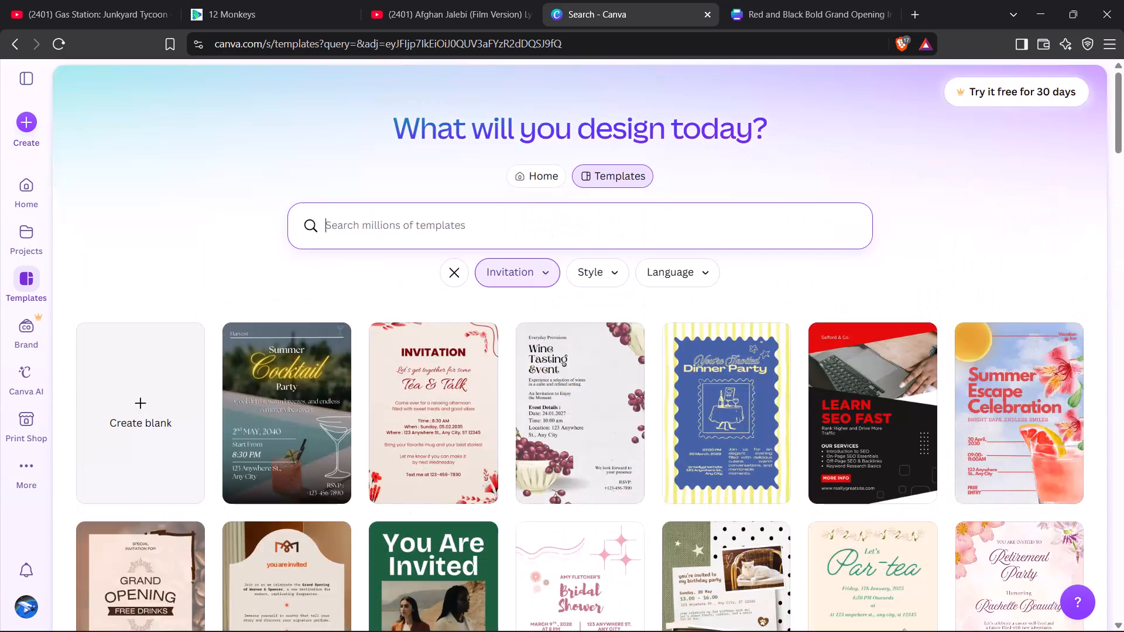
Search the invitation templates for "winter".
{"action": "left_click", "coordinate": [408, 242]}
{"action": "type", "text": "winter"}
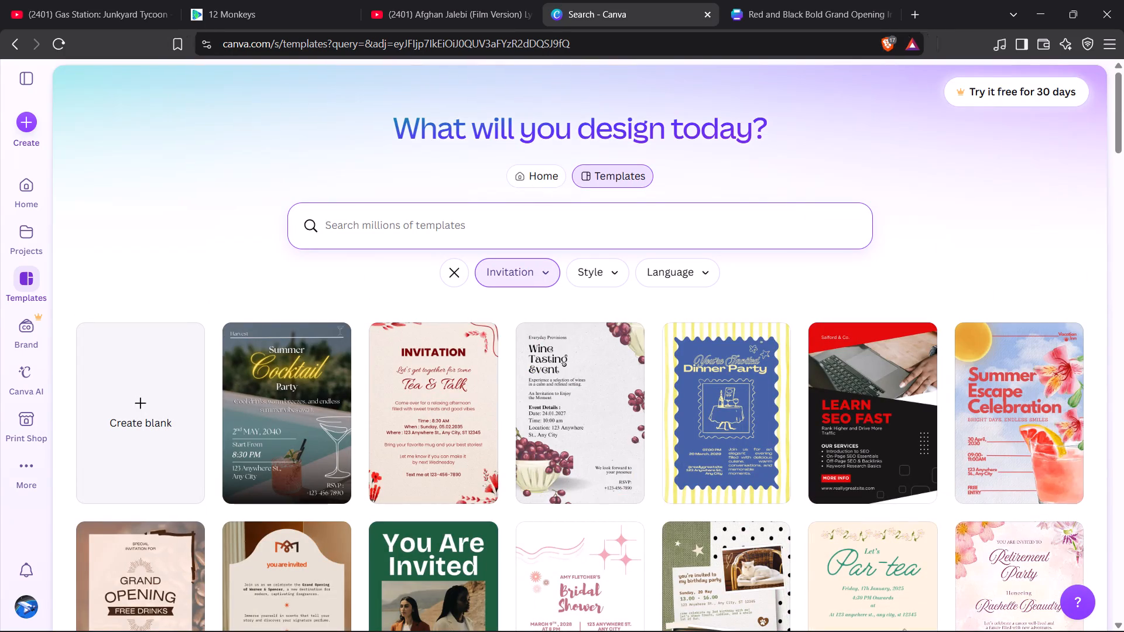
{"action": "left_click", "coordinate": [404, 236]}
{"action": "type", "text": "winter"}
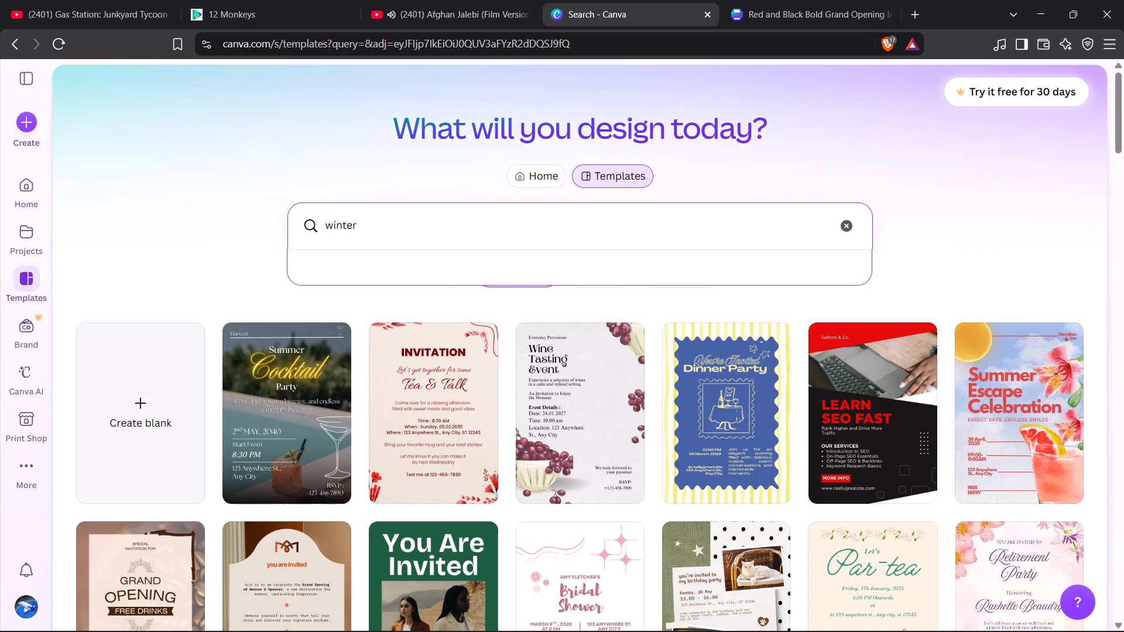
{"action": "key", "text": "Return"}
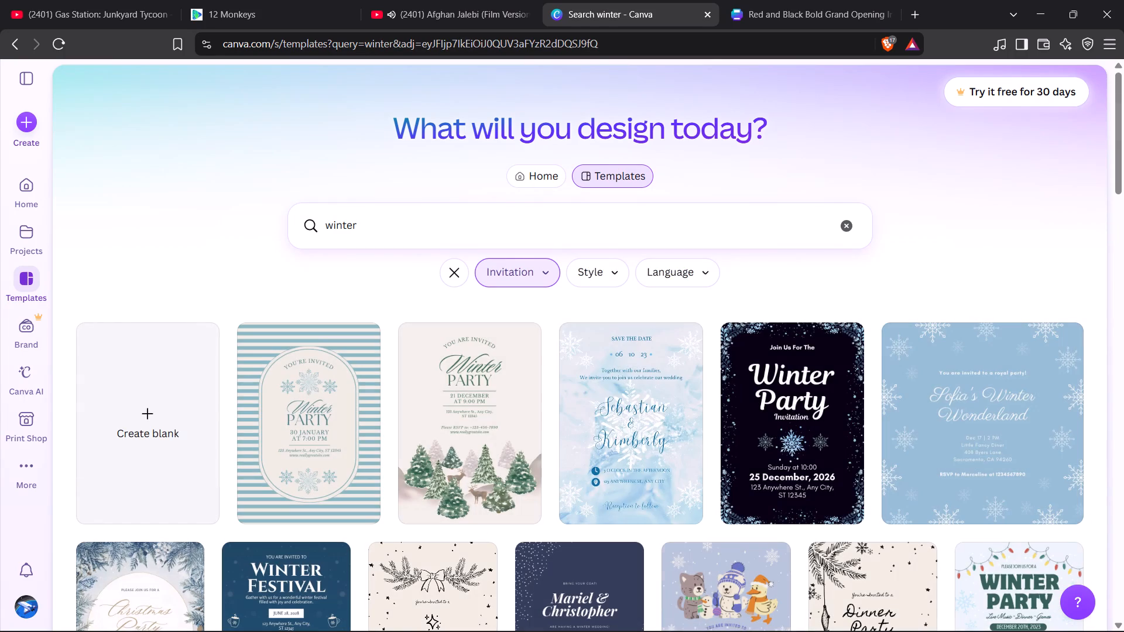
Preview the Dark Navy Blue Snow Pattern Winter Wedding Invitation Portrait template's flat design and open the template for customising.
{"action": "scroll", "coordinate": [441, 377], "scroll_direction": "down", "scroll_amount": 1}
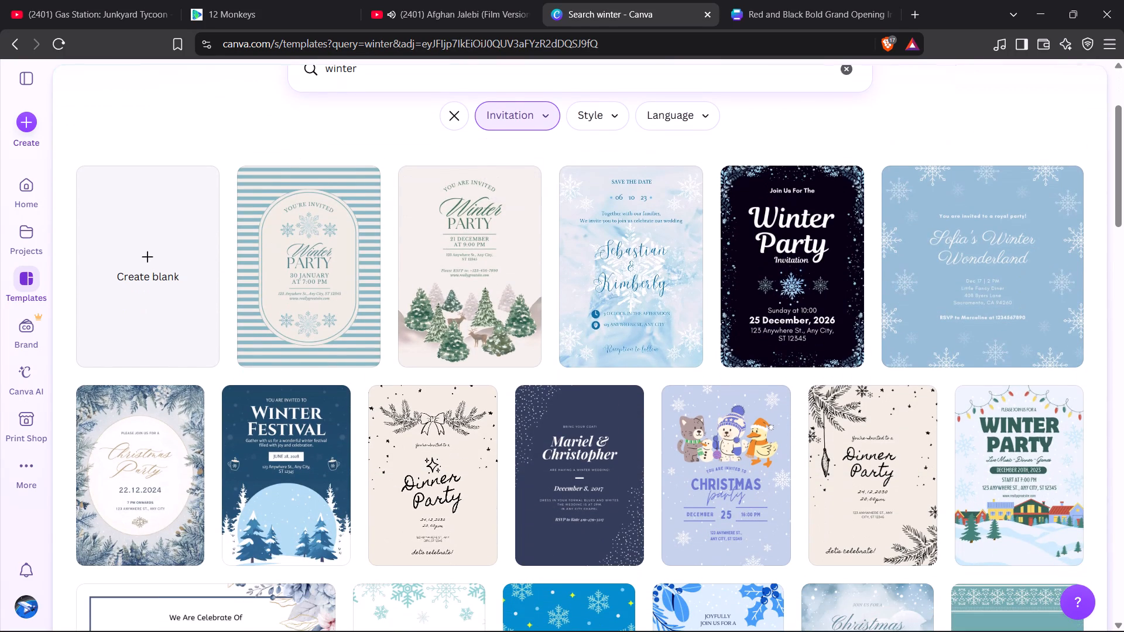
{"action": "scroll", "coordinate": [441, 377], "scroll_direction": "down", "scroll_amount": 1}
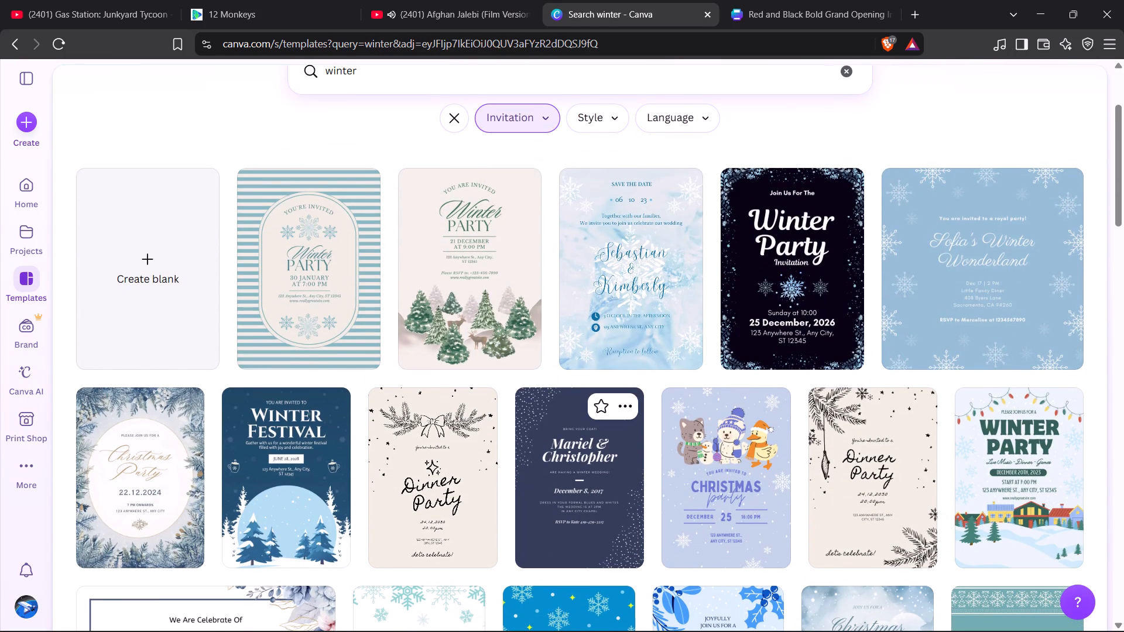
{"action": "left_click", "coordinate": [591, 450]}
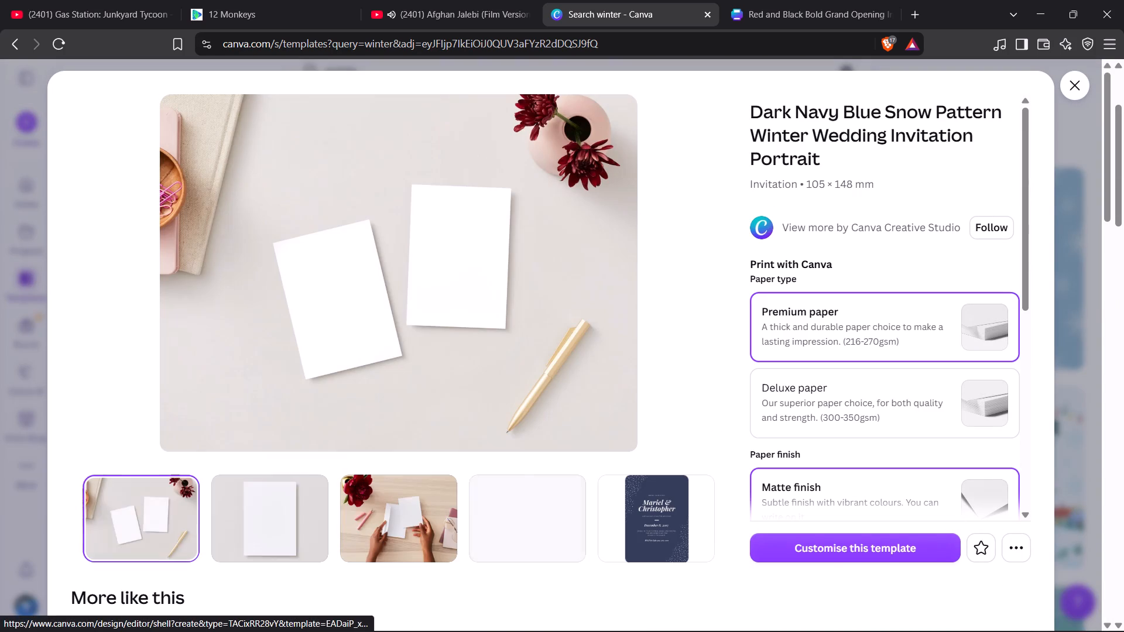
{"action": "left_click", "coordinate": [625, 503]}
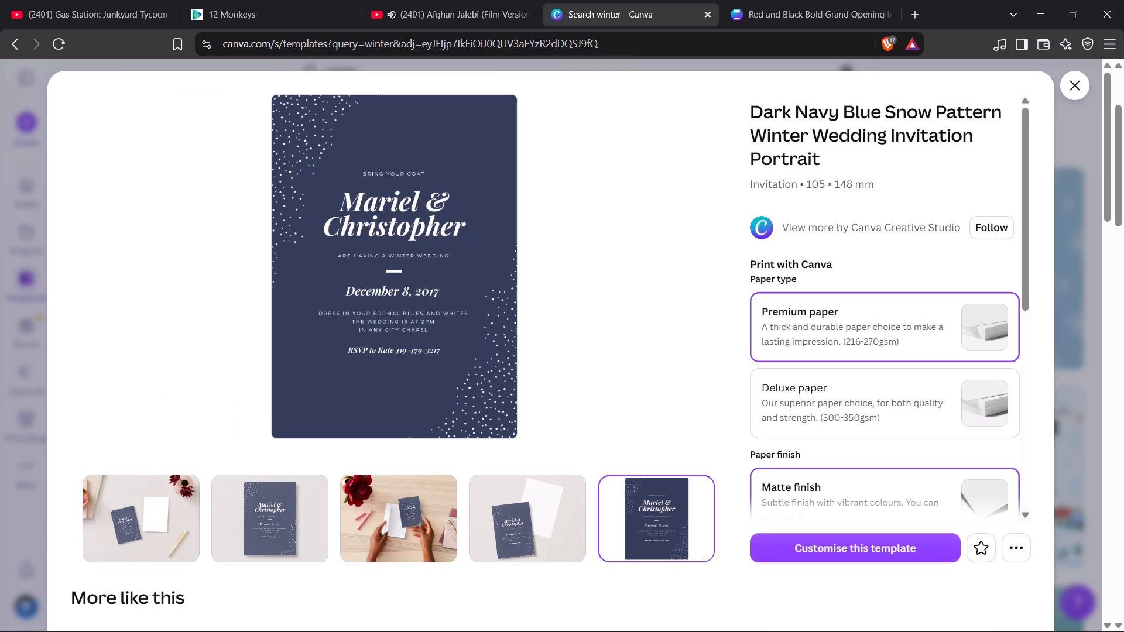
{"action": "left_click", "coordinate": [806, 551]}
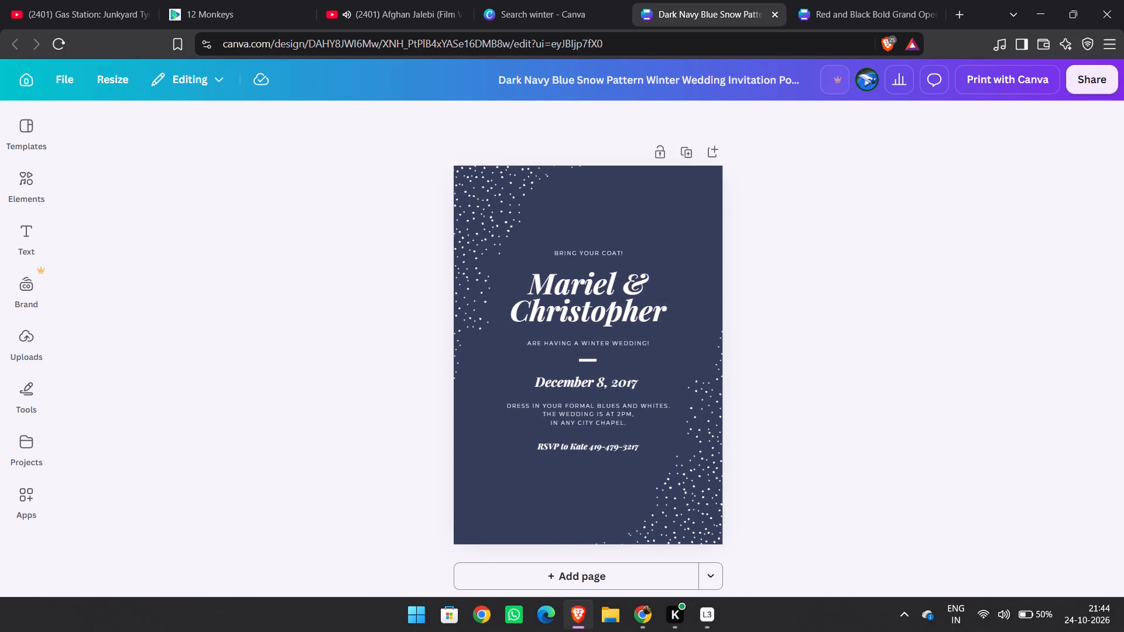
Replace the first name "Mariel" in the invitation's couple heading with "Nidhi", keeping the ampersand.
{"action": "left_click_drag", "start_coordinate": [862, 615], "coordinate": [859, 592]}
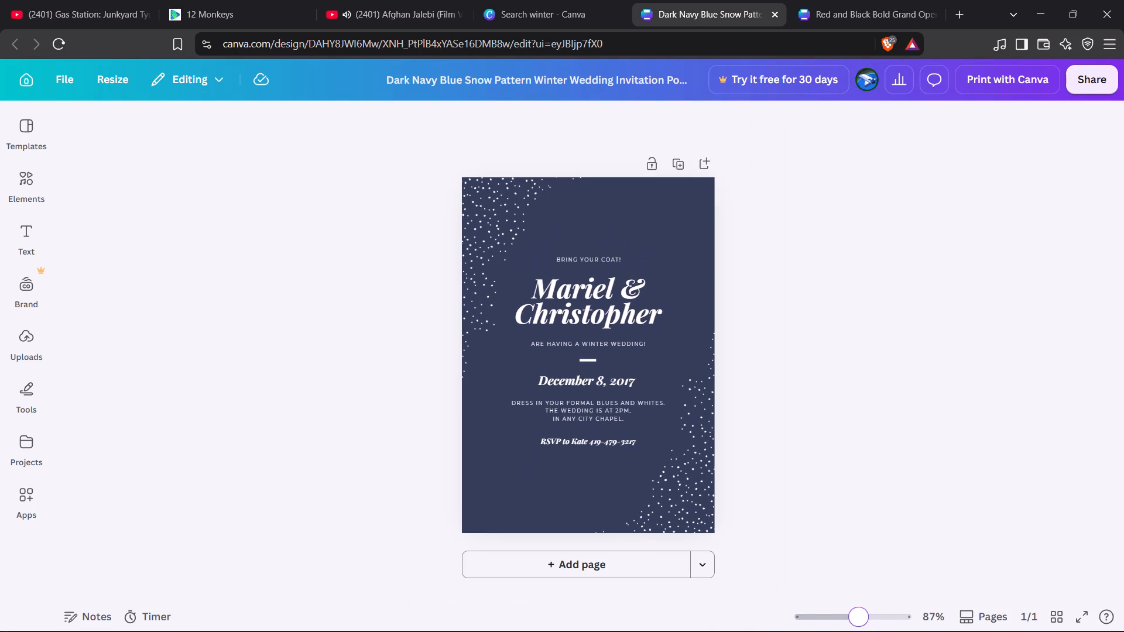
{"action": "left_click_drag", "start_coordinate": [863, 615], "coordinate": [868, 615]}
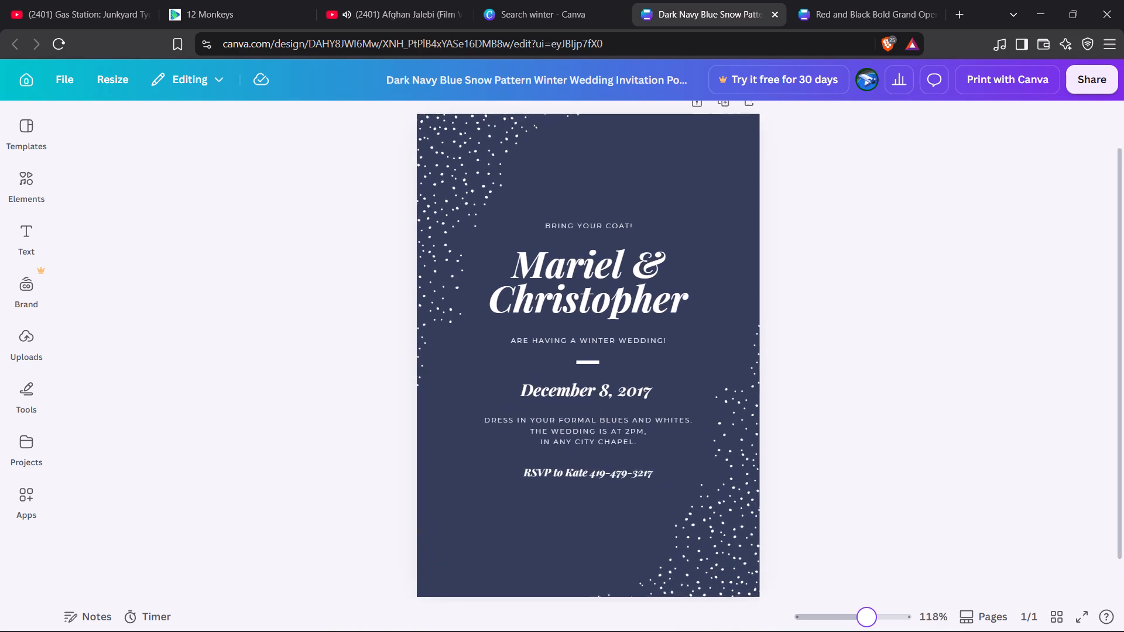
{"action": "left_click_drag", "start_coordinate": [868, 615], "coordinate": [871, 615]}
{"action": "scroll", "coordinate": [777, 390], "scroll_direction": "up", "scroll_amount": 1}
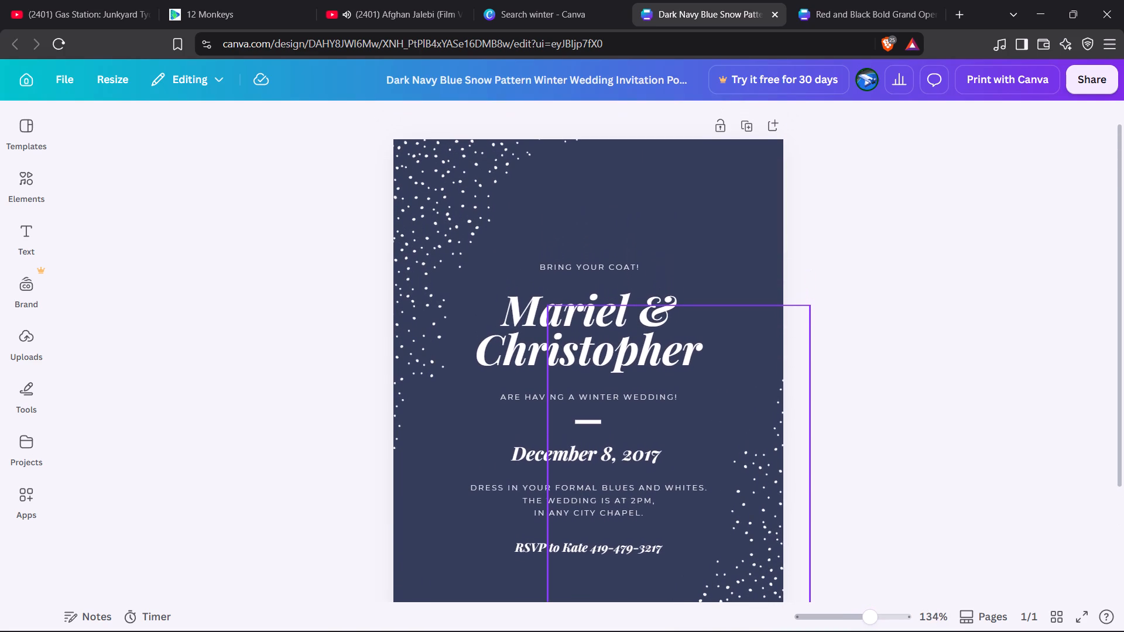
{"action": "left_click", "coordinate": [878, 322]}
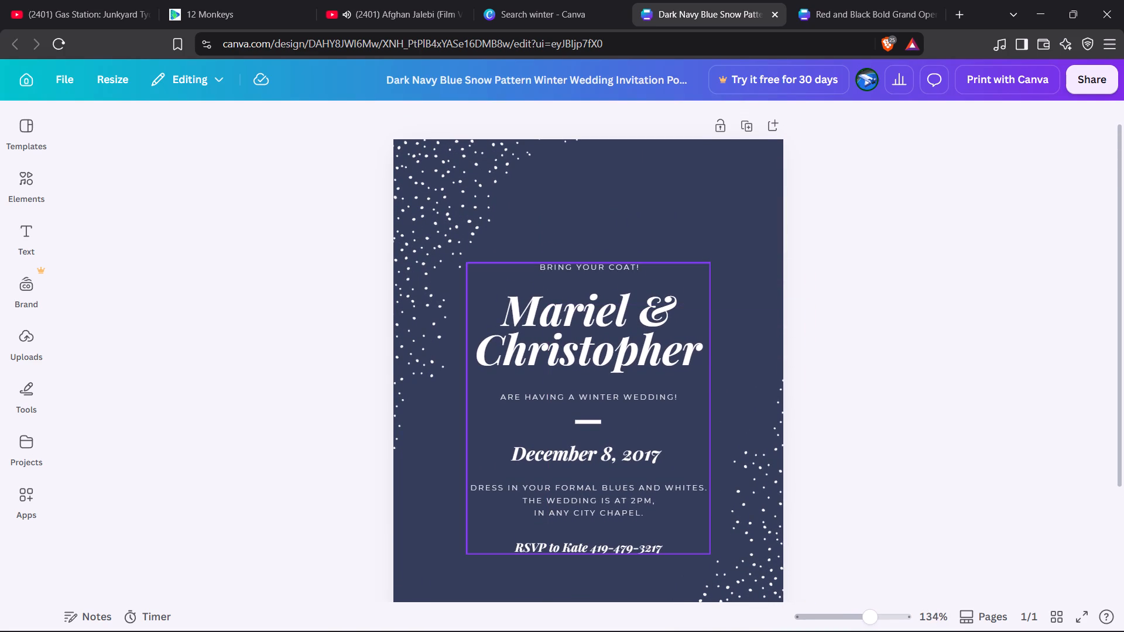
{"action": "left_click", "coordinate": [619, 307]}
{"action": "left_click", "coordinate": [619, 307]}
{"action": "left_click", "coordinate": [619, 307]}
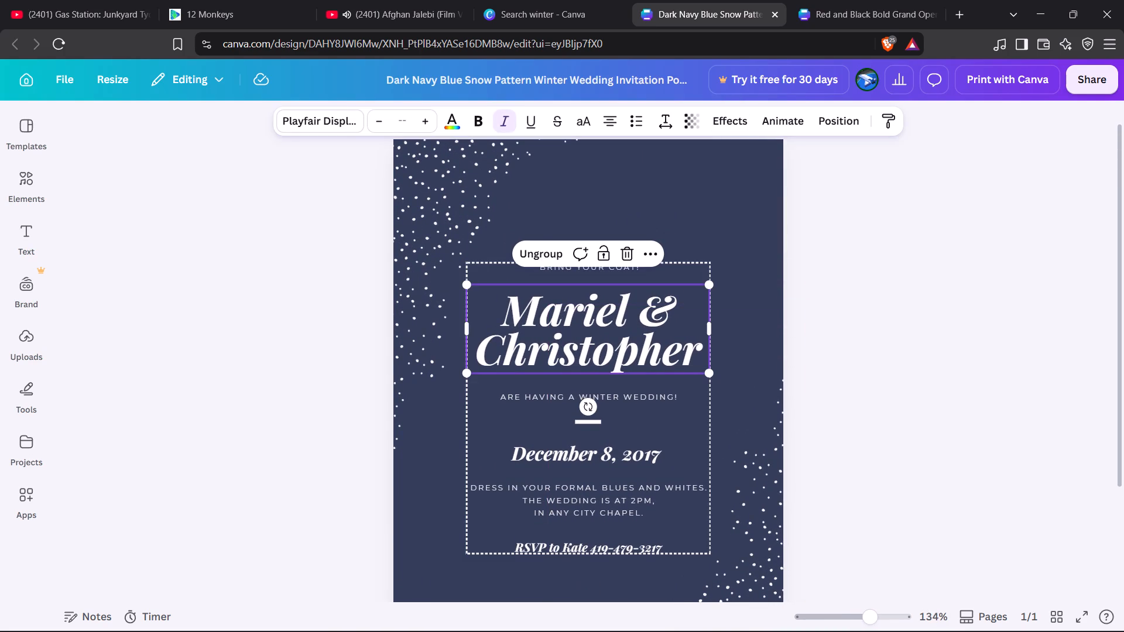
{"action": "left_click", "coordinate": [619, 307]}
{"action": "key", "text": "Right"}
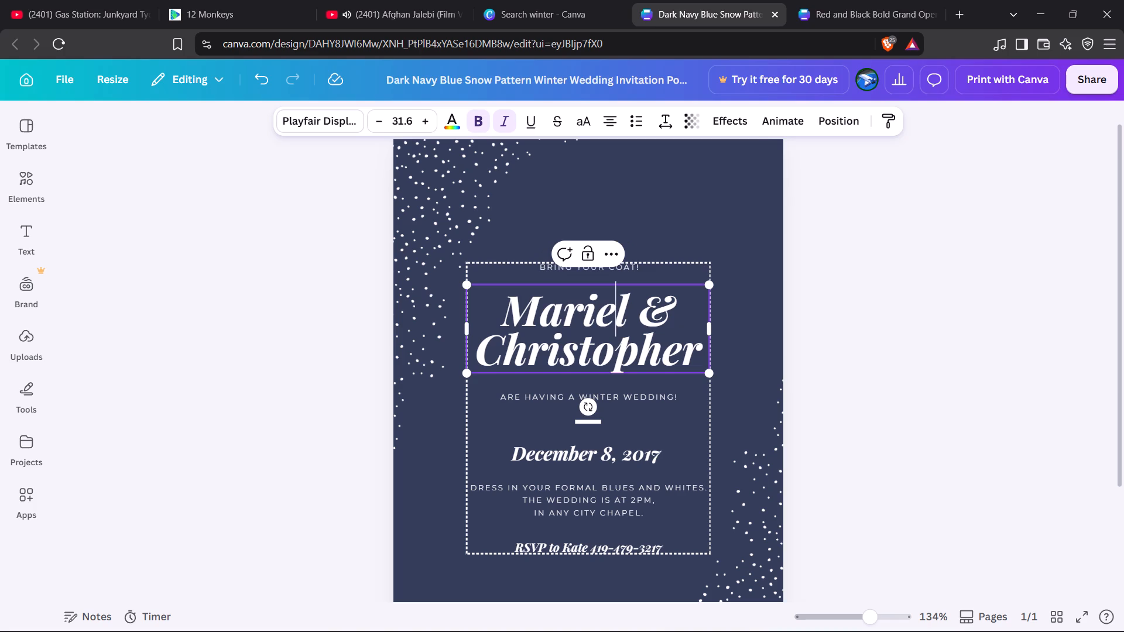
{"action": "key", "text": "BackSpace"}
{"action": "key", "text": "BackSpace"}
{"action": "key", "text": "BackSpace"}
{"action": "key", "text": "BackSpace"}
{"action": "key", "text": "BackSpace"}
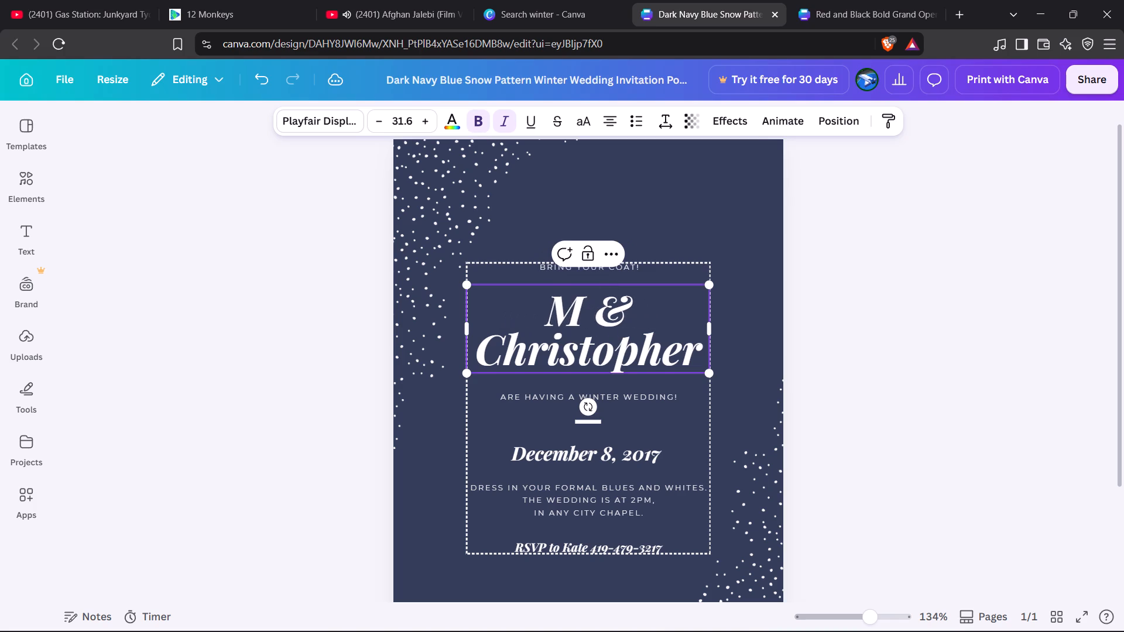
{"action": "key", "text": "BackSpace"}
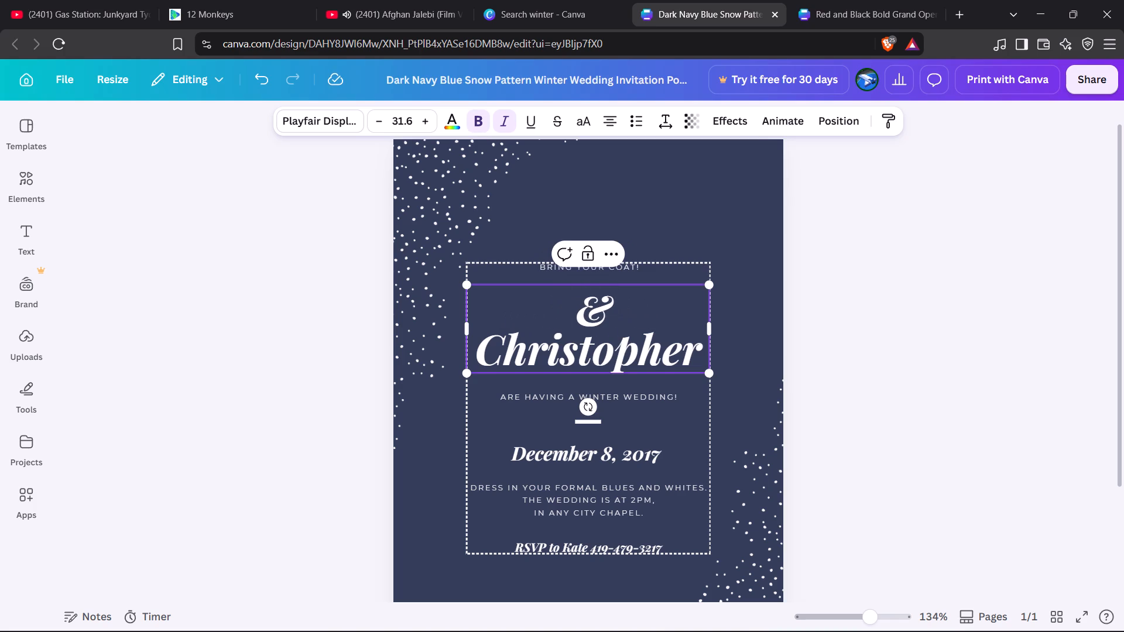
{"action": "type", "text": "Nidhi"}
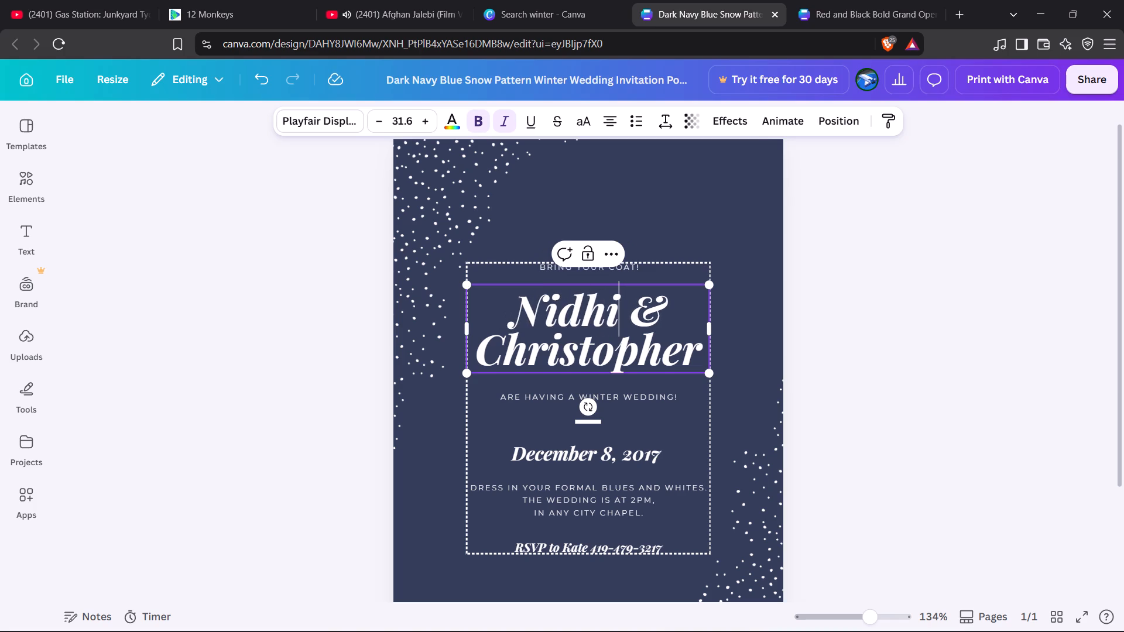
Replace the second name "Christopher" in the couple heading with "Sujal".
{"action": "left_click", "coordinate": [699, 348]}
{"action": "key", "text": "BackSpace"}
{"action": "key", "text": "BackSpace"}
{"action": "key", "text": "BackSpace"}
{"action": "key", "text": "BackSpace"}
{"action": "key", "text": "BackSpace"}
{"action": "key", "text": "BackSpace"}
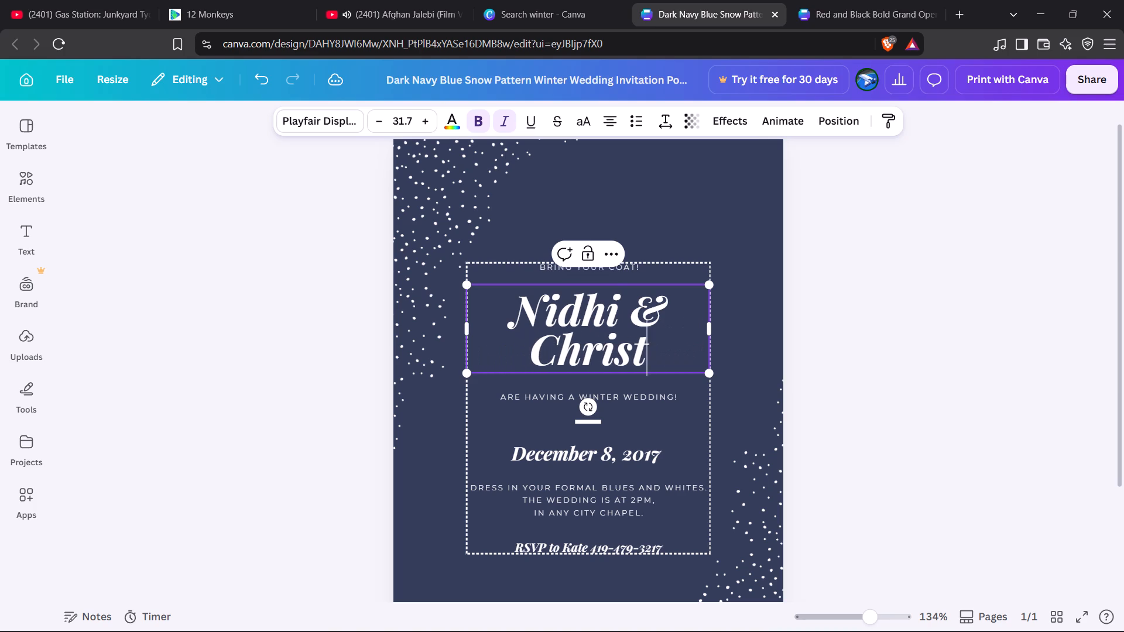
{"action": "key", "text": "BackSpace"}
{"action": "key", "text": "BackSpace"}
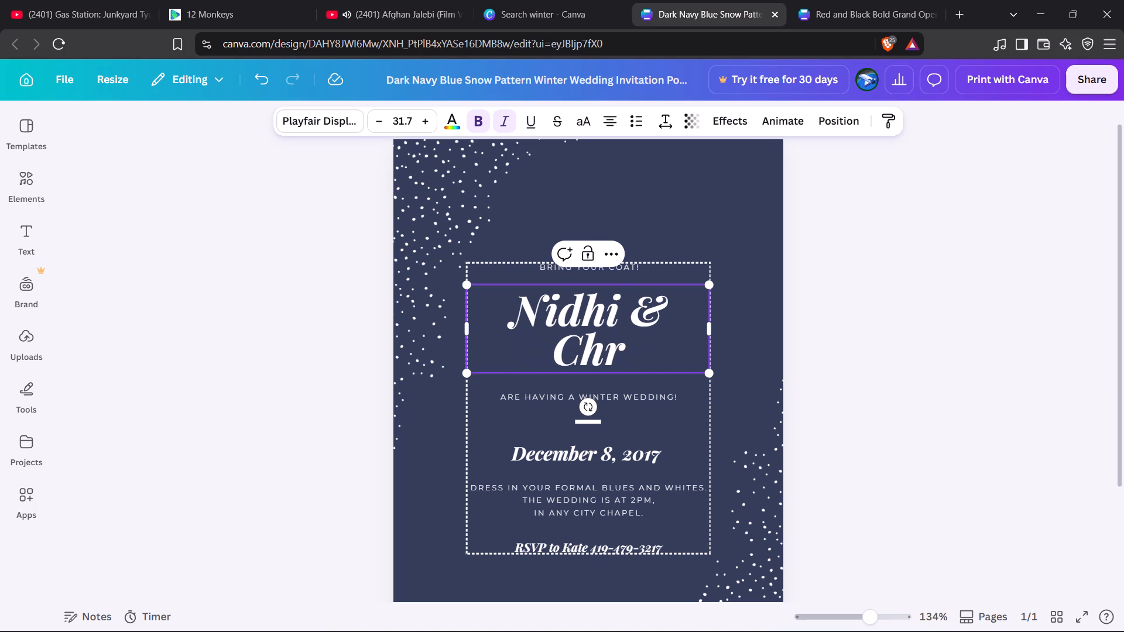
{"action": "key", "text": "BackSpace"}
{"action": "key", "text": "BackSpace"}
{"action": "key", "text": "BackSpace"}
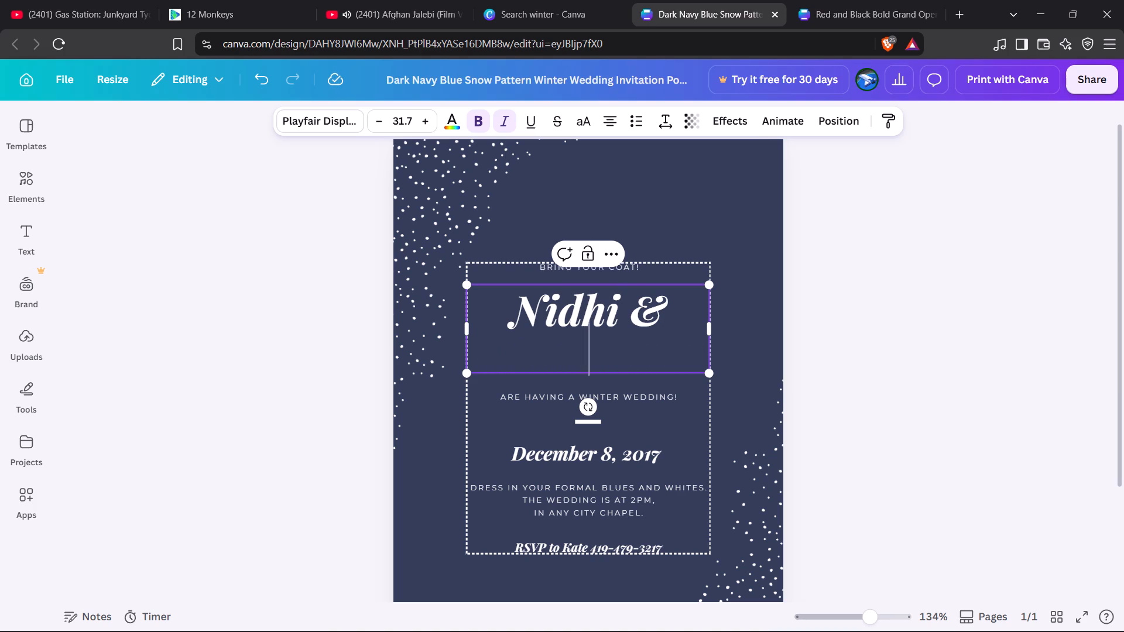
{"action": "type", "text": "Suja"}
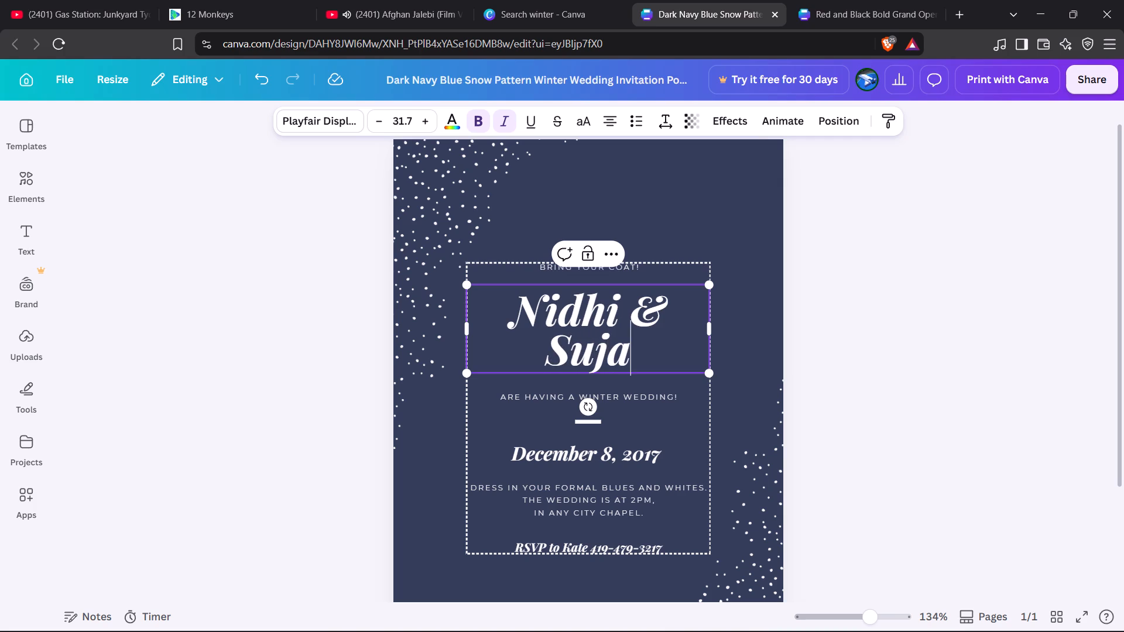
{"action": "key", "text": "l"}
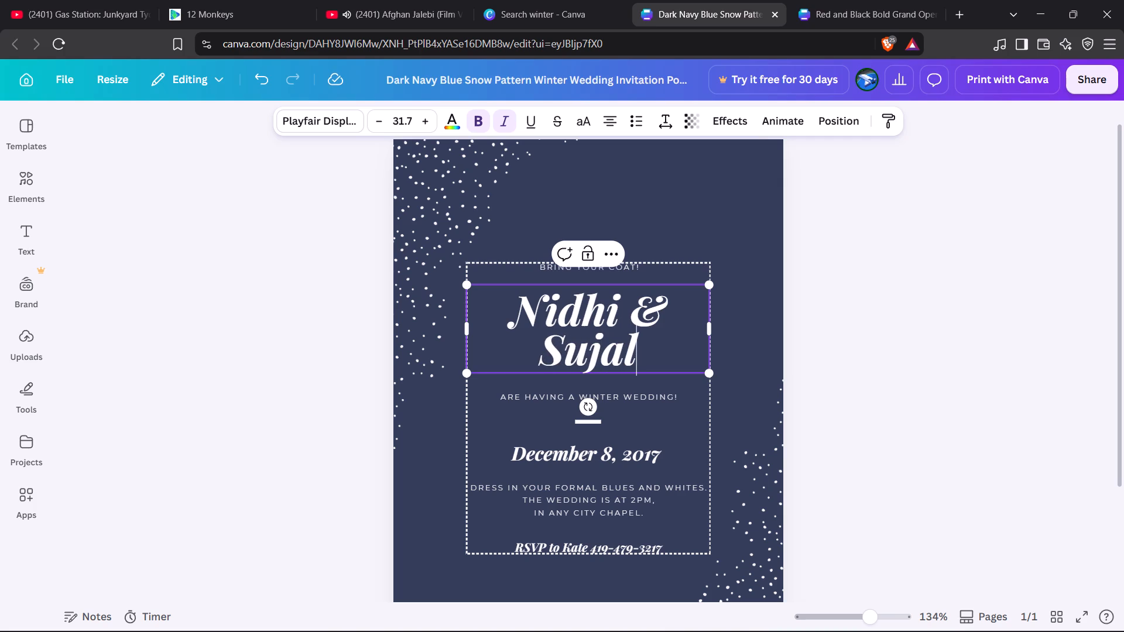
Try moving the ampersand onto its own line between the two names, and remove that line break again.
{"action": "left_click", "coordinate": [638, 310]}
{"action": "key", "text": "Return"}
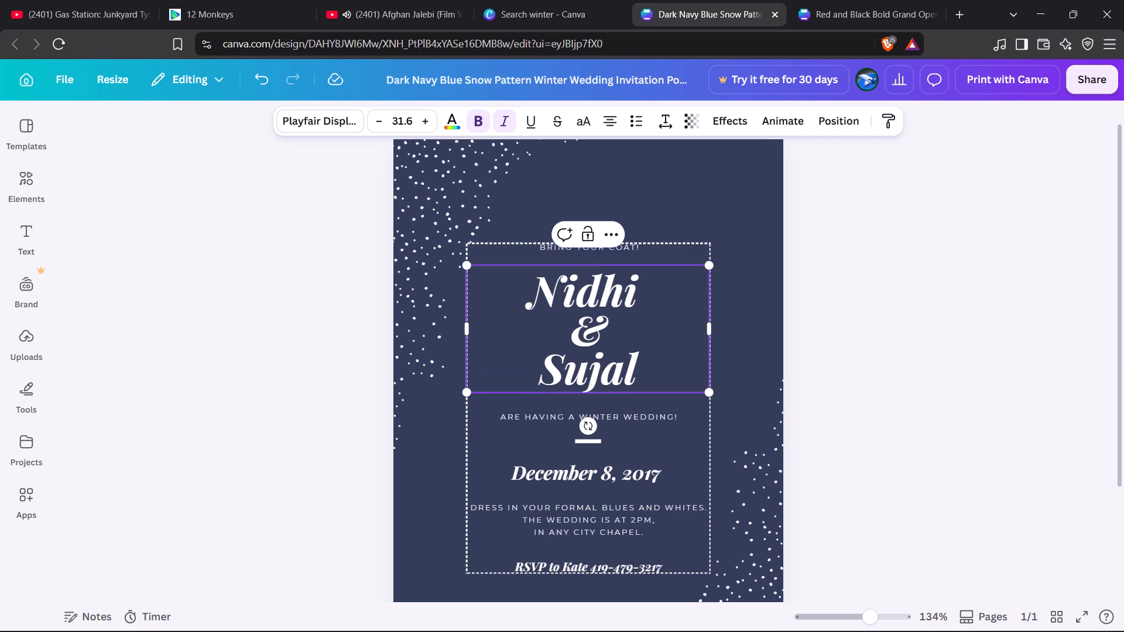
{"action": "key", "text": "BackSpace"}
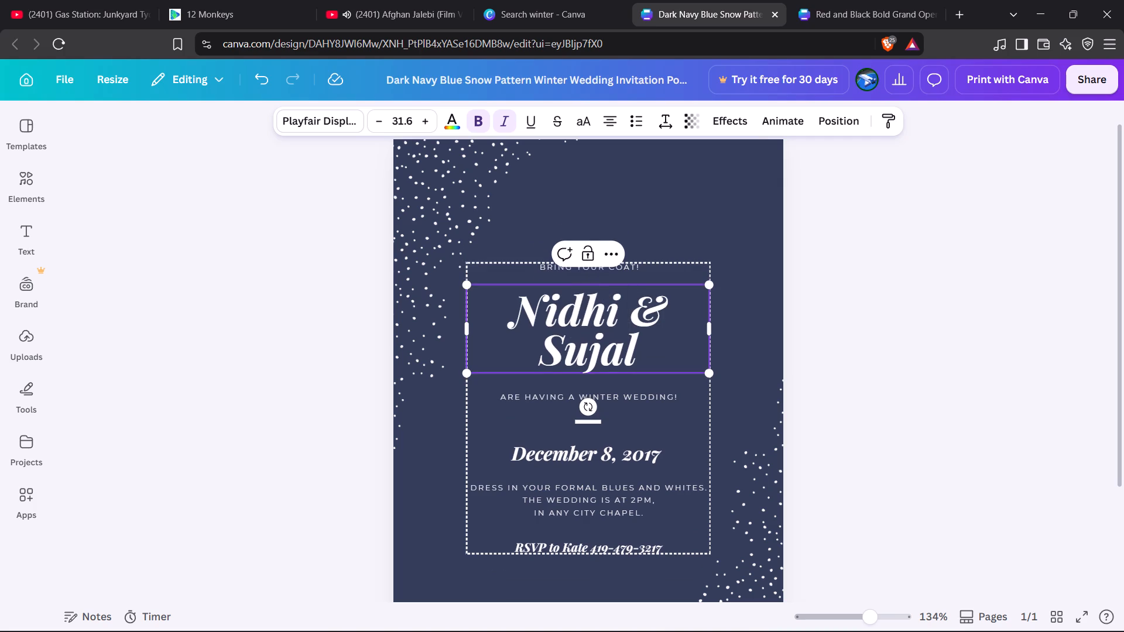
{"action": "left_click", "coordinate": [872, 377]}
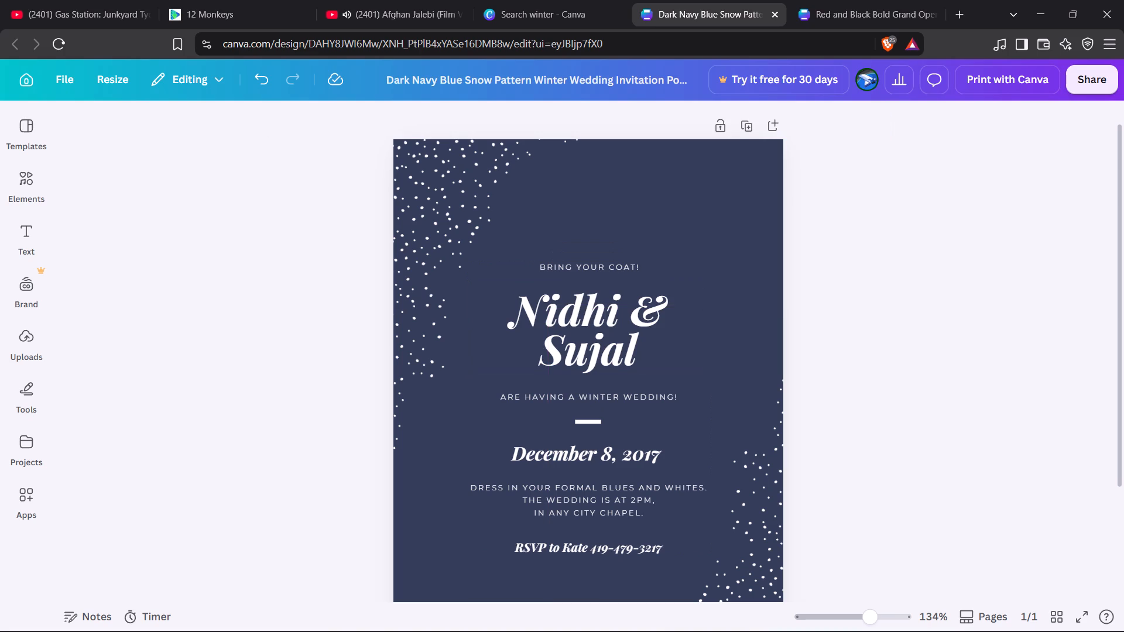
Delete the word "WINTER" from the "ARE HAVING A WINTER WEDDING!" line below the couple heading.
{"action": "scroll", "coordinate": [769, 430], "scroll_direction": "down", "scroll_amount": 1}
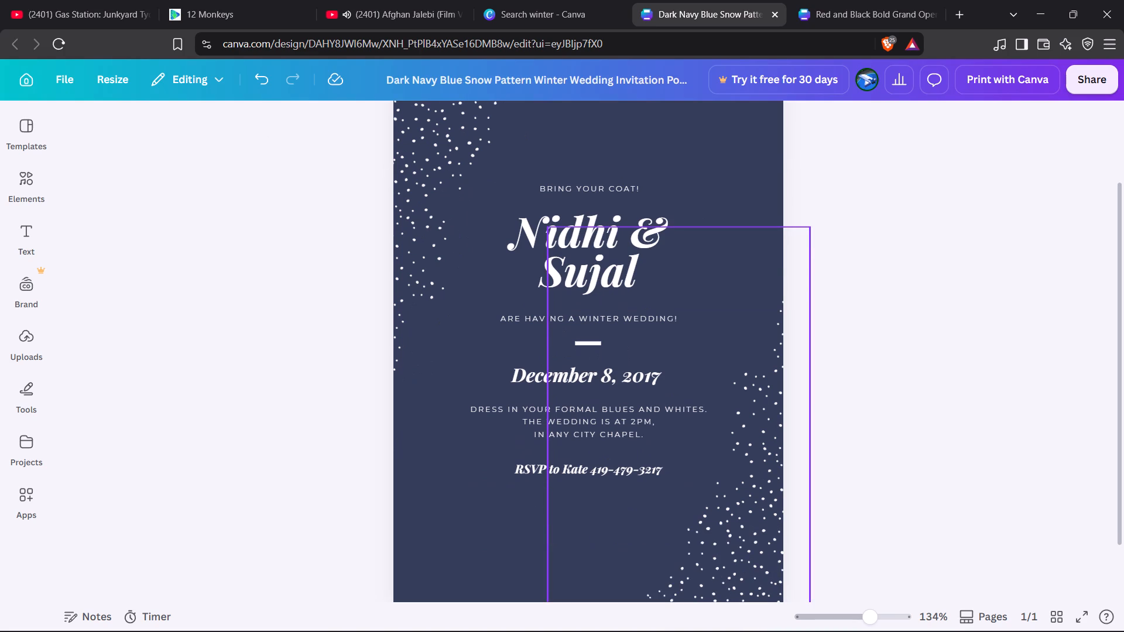
{"action": "scroll", "coordinate": [769, 430], "scroll_direction": "down", "scroll_amount": 1}
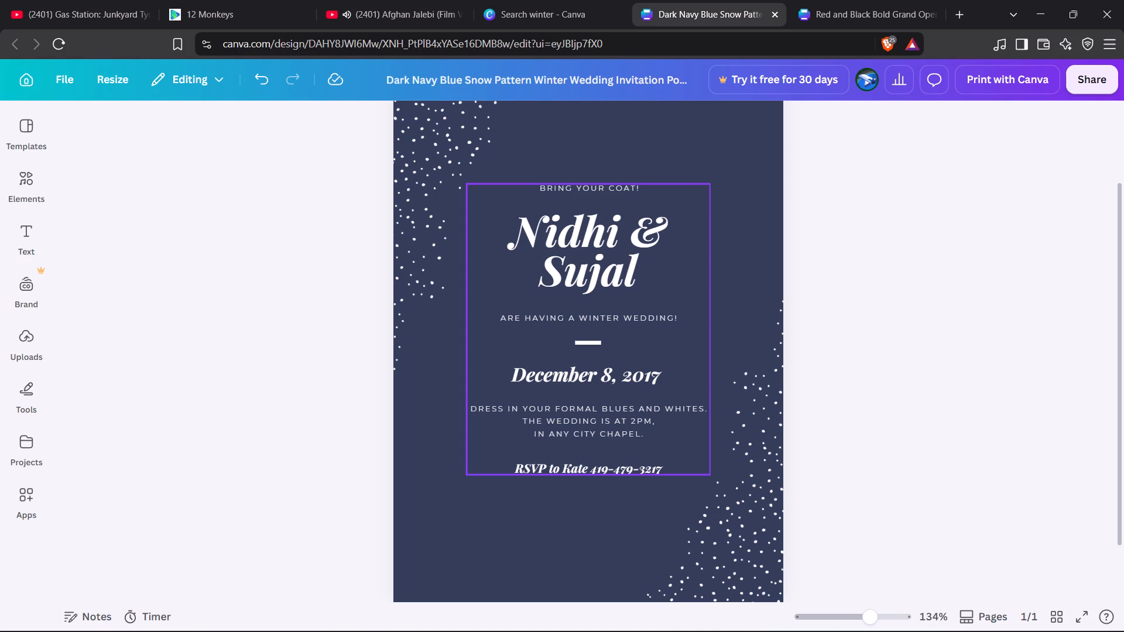
{"action": "left_click", "coordinate": [617, 314]}
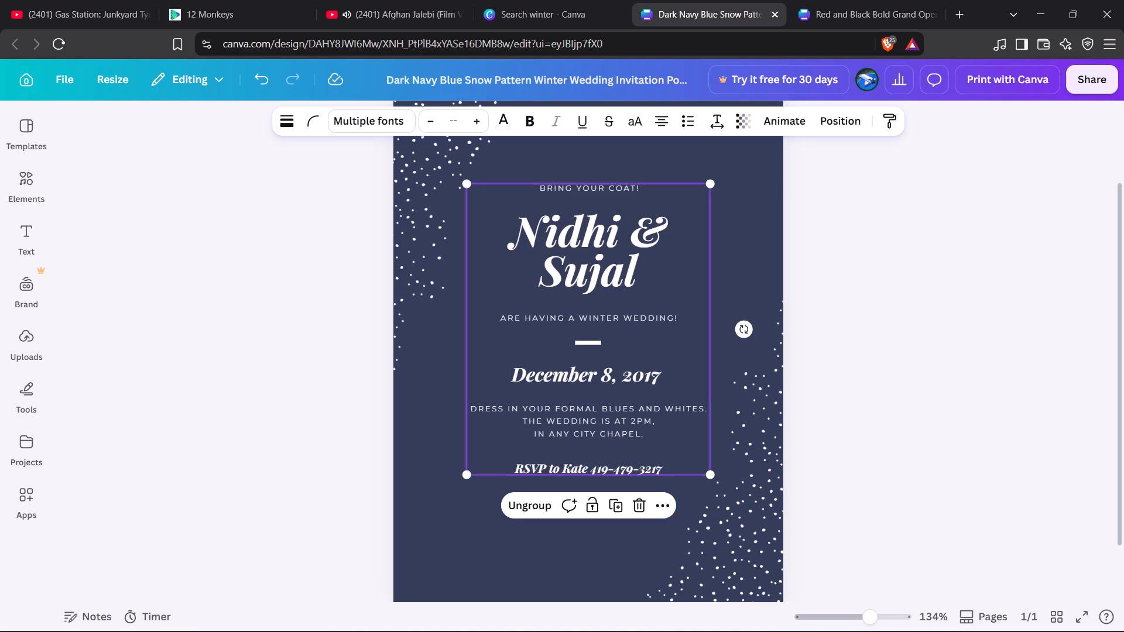
{"action": "left_click", "coordinate": [617, 314]}
{"action": "left_click", "coordinate": [617, 314]}
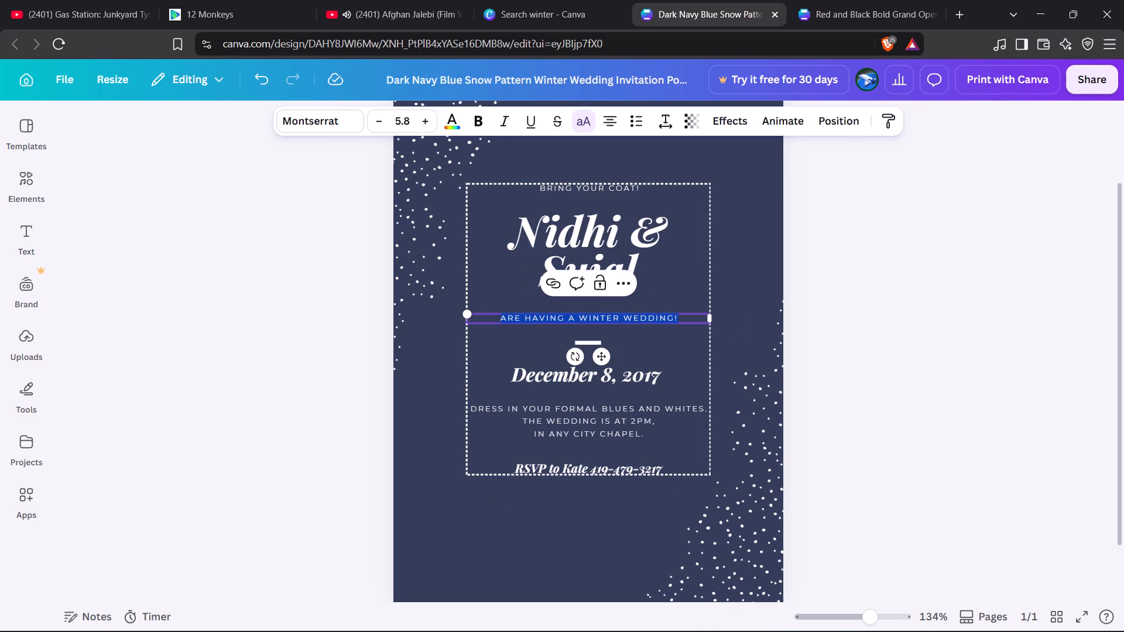
{"action": "left_click", "coordinate": [616, 320]}
{"action": "key", "text": "Right"}
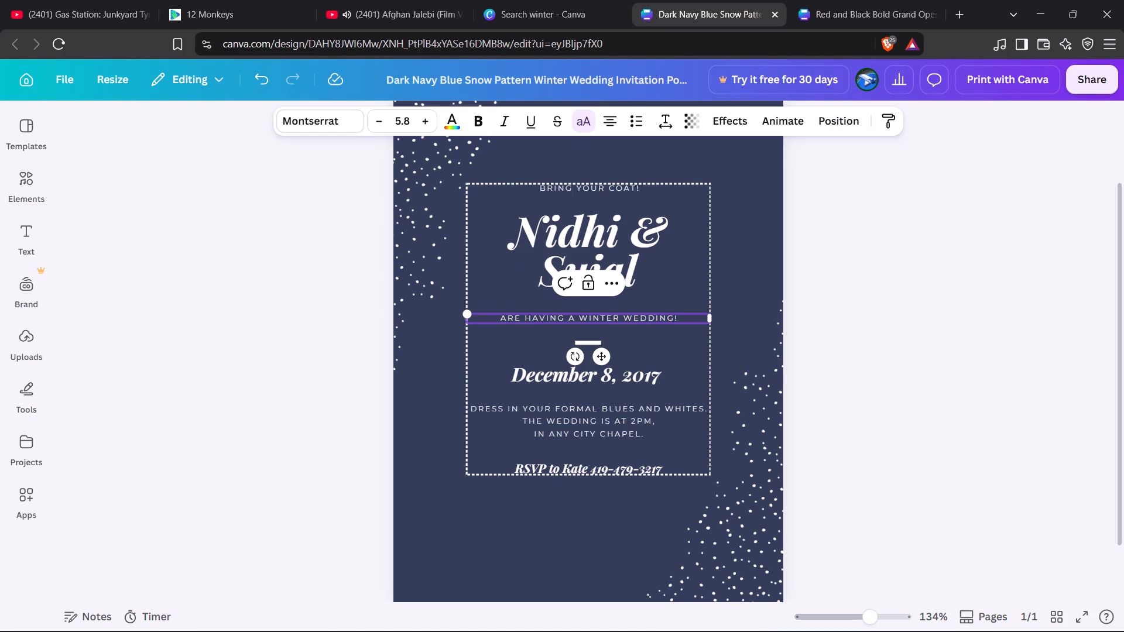
{"action": "key", "text": "BackSpace"}
{"action": "key", "text": "BackSpace"}
{"action": "key", "text": "BackSpace"}
{"action": "key", "text": "BackSpace"}
{"action": "key", "text": "BackSpace"}
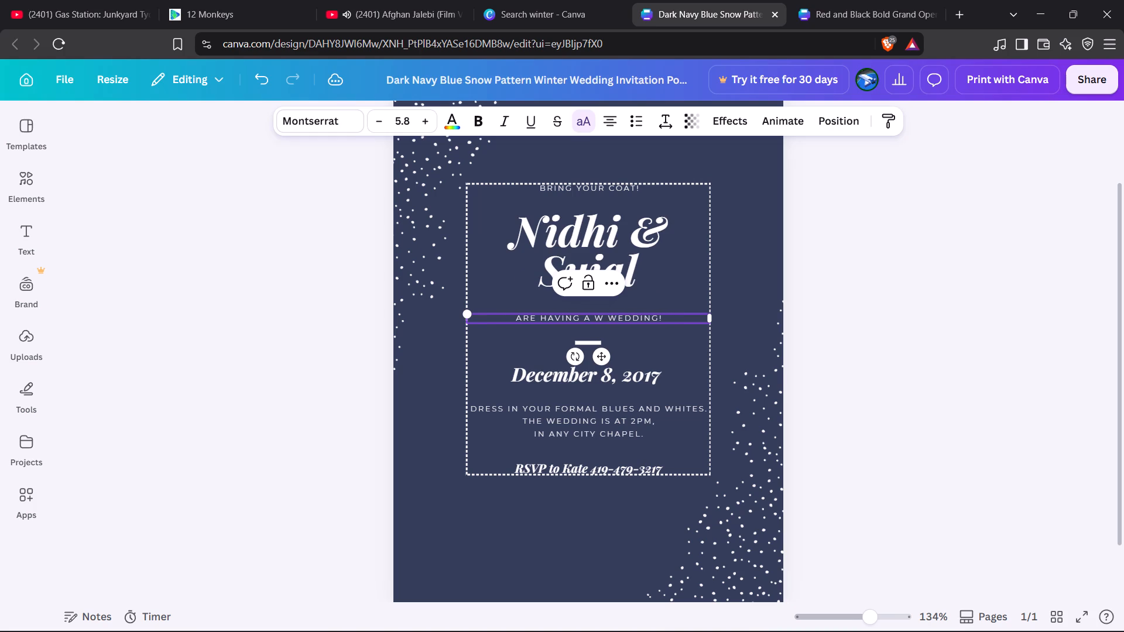
{"action": "key", "text": "BackSpace"}
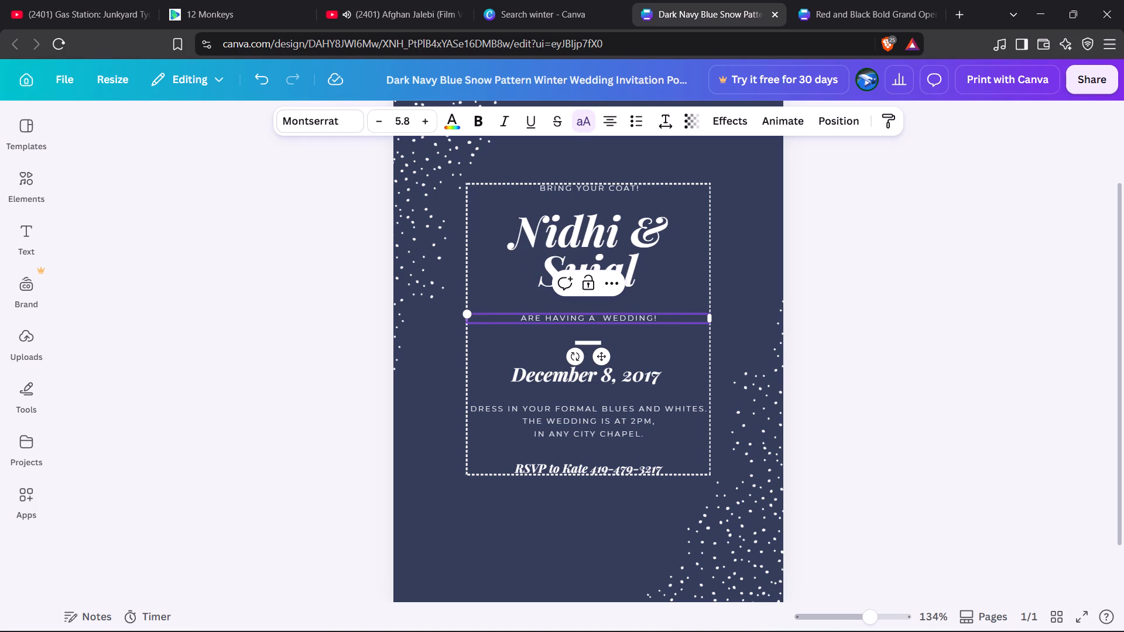
{"action": "left_click", "coordinate": [888, 238]}
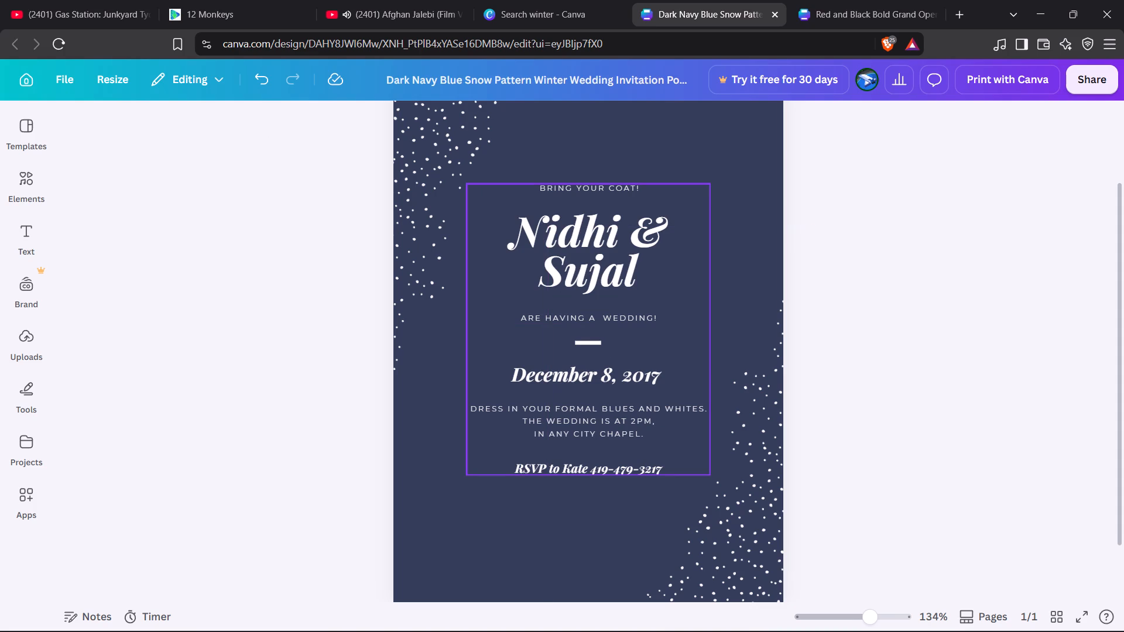
Delete the extra space before "WEDDING!" so the line reads "ARE HAVING A WEDDING!".
{"action": "left_click", "coordinate": [602, 317]}
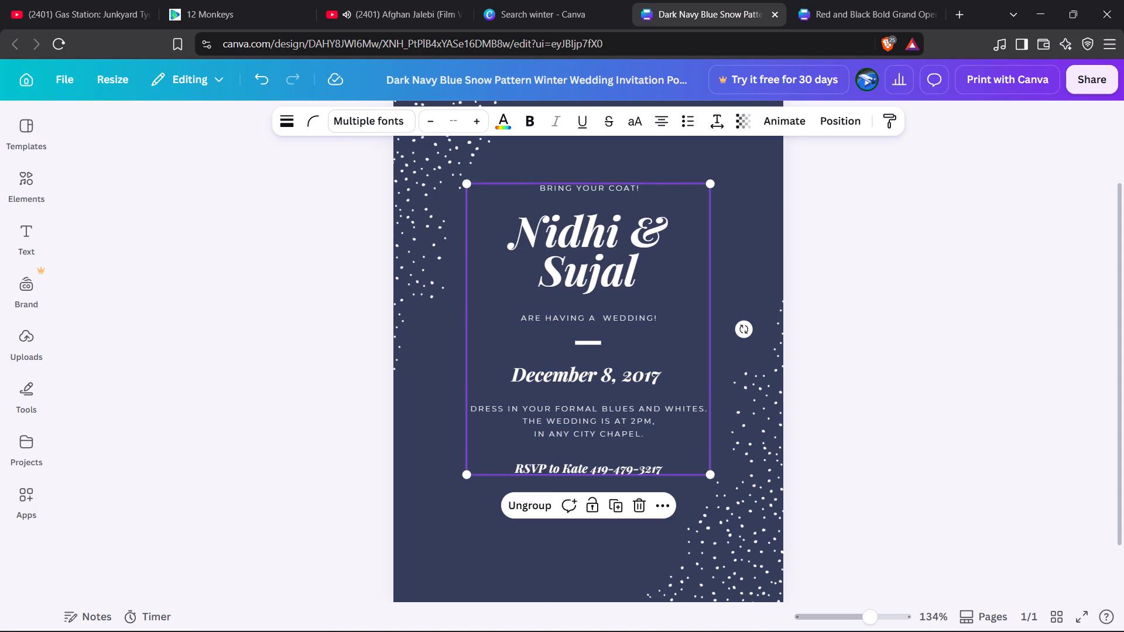
{"action": "left_click", "coordinate": [602, 317]}
{"action": "left_click", "coordinate": [602, 317]}
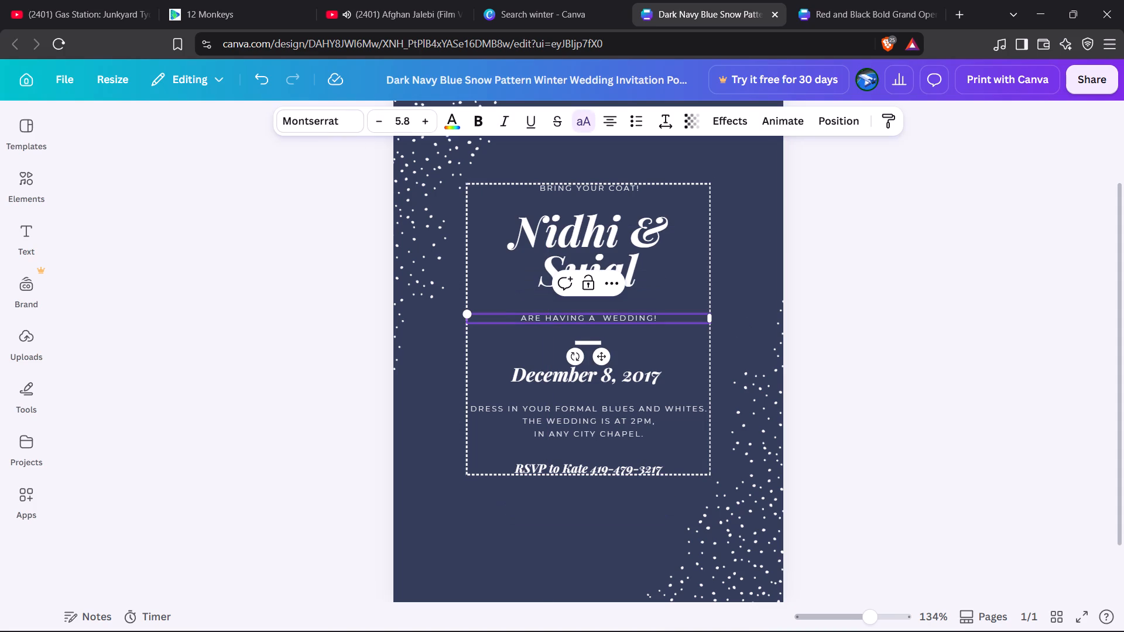
{"action": "key", "text": "BackSpace"}
{"action": "left_click", "coordinate": [853, 317]}
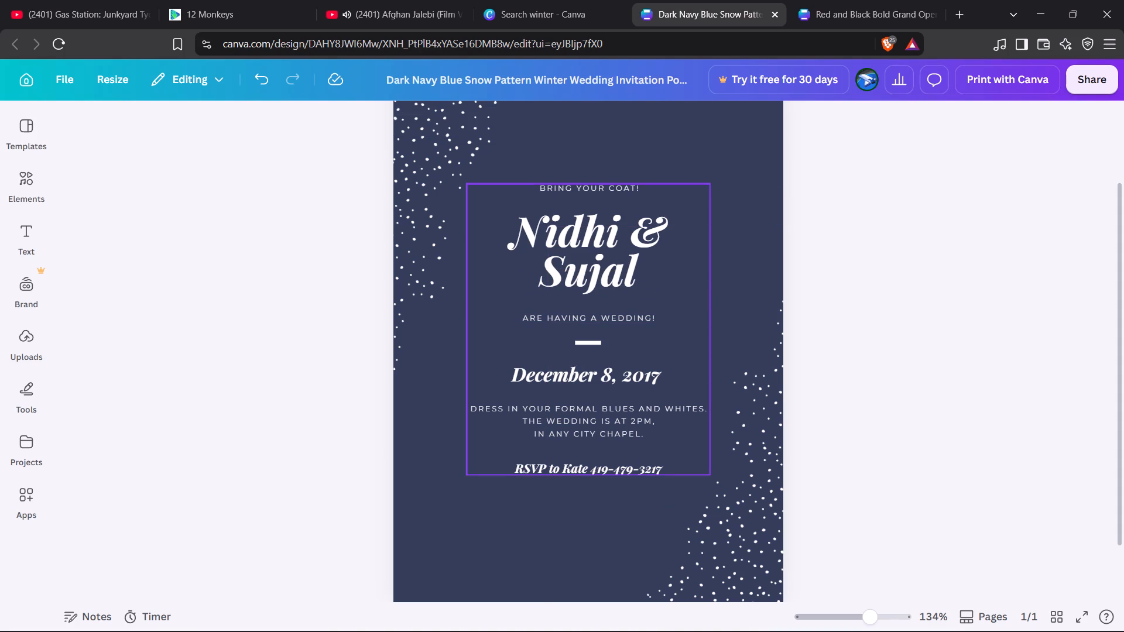
Change the wedding date on the invitation to "December 24, 2026".
{"action": "left_click", "coordinate": [614, 382]}
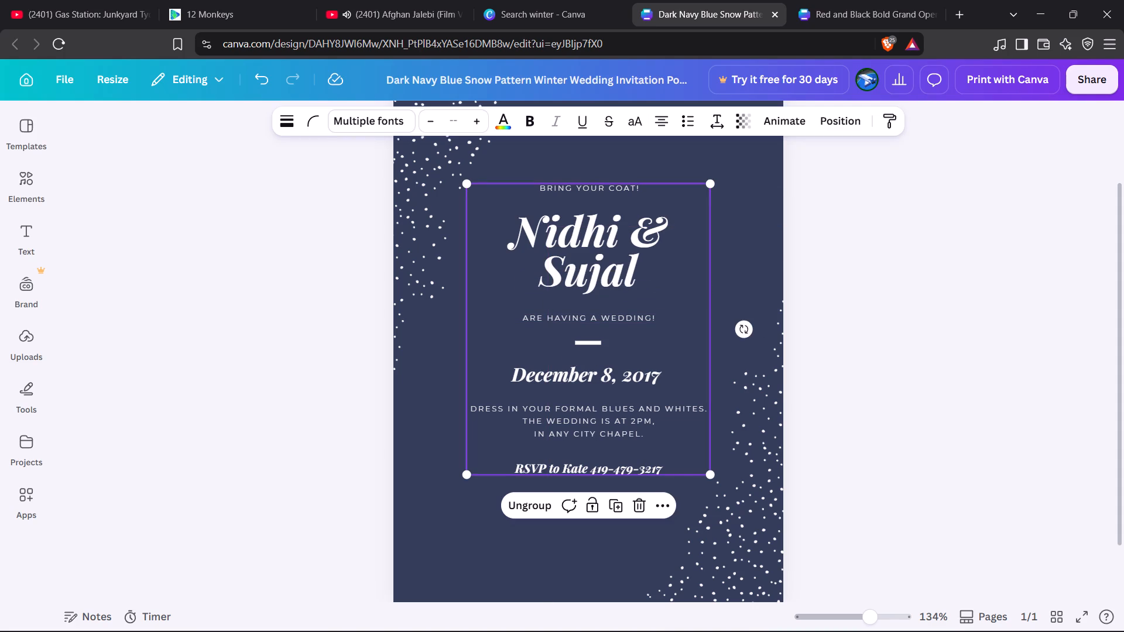
{"action": "left_click", "coordinate": [613, 376]}
{"action": "left_click", "coordinate": [613, 376]}
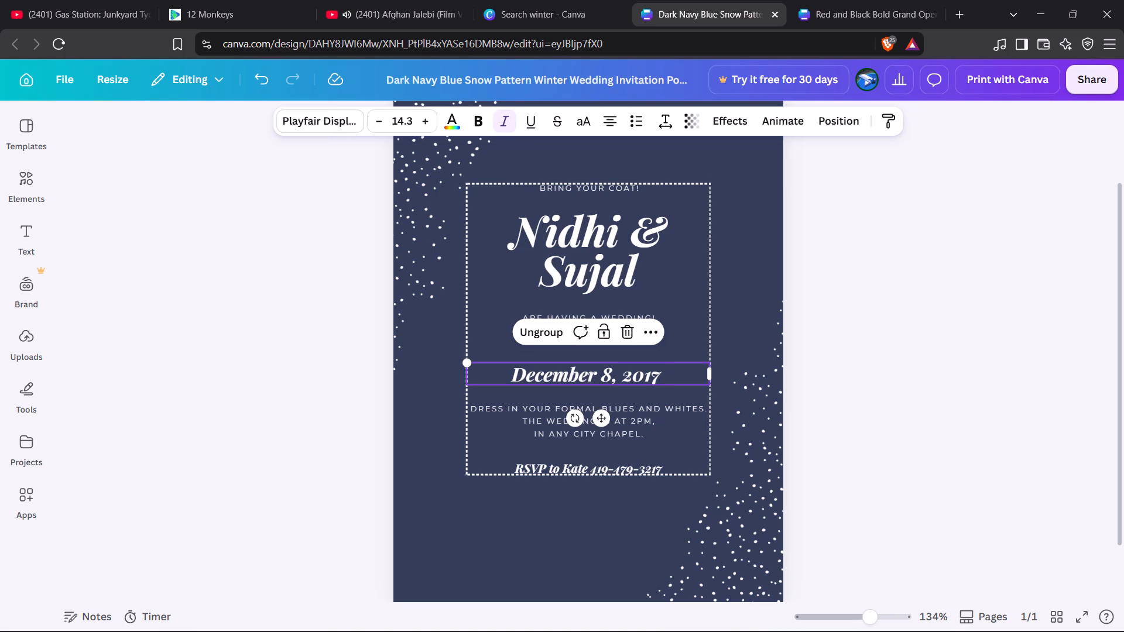
{"action": "left_click", "coordinate": [613, 376]}
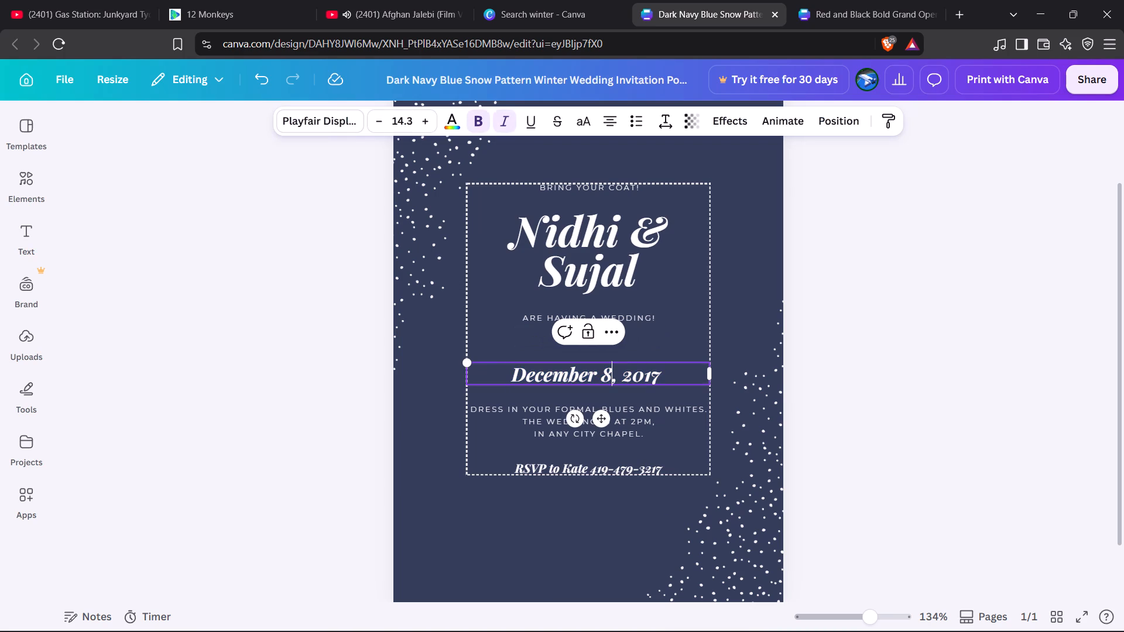
{"action": "key", "text": "BackSpace"}
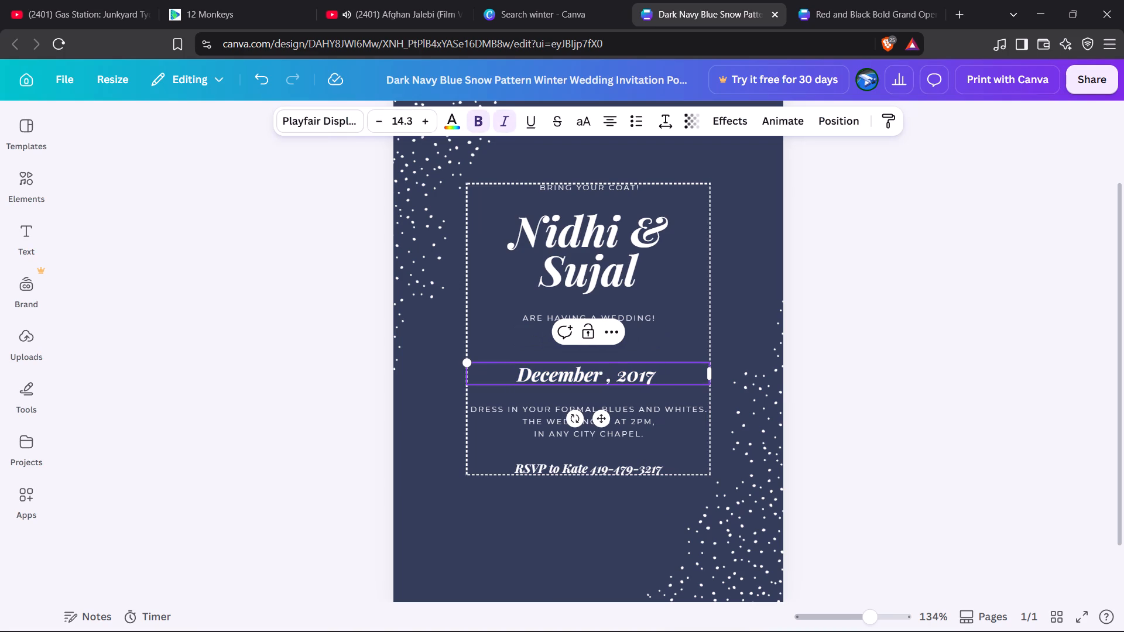
{"action": "type", "text": "24"}
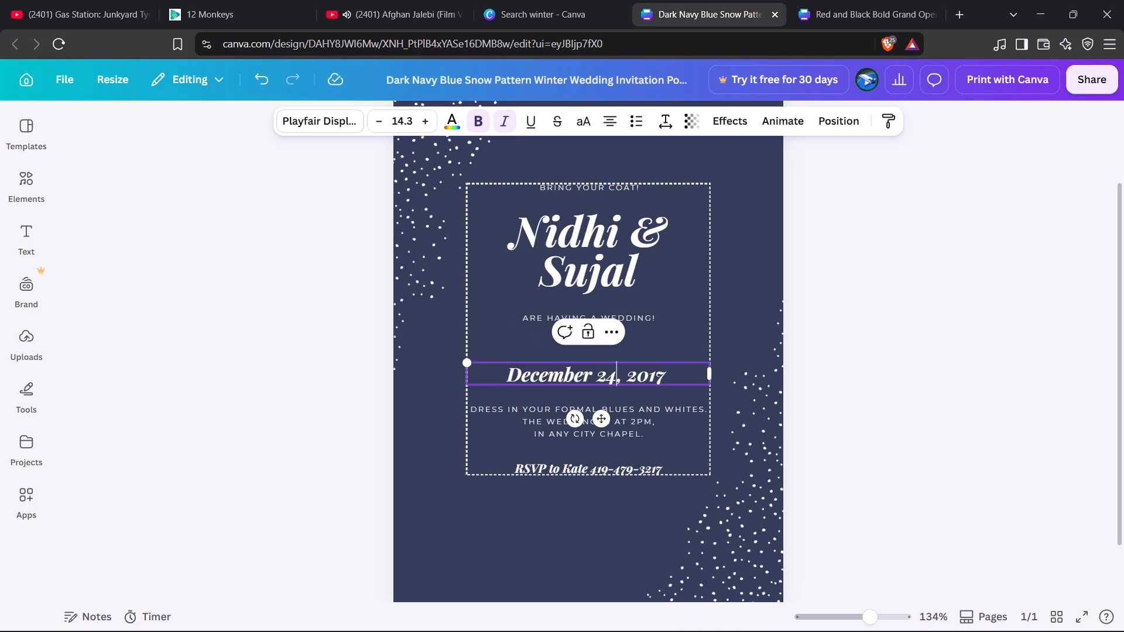
{"action": "left_click", "coordinate": [672, 377]}
{"action": "key", "text": "BackSpace"}
{"action": "key", "text": "BackSpace"}
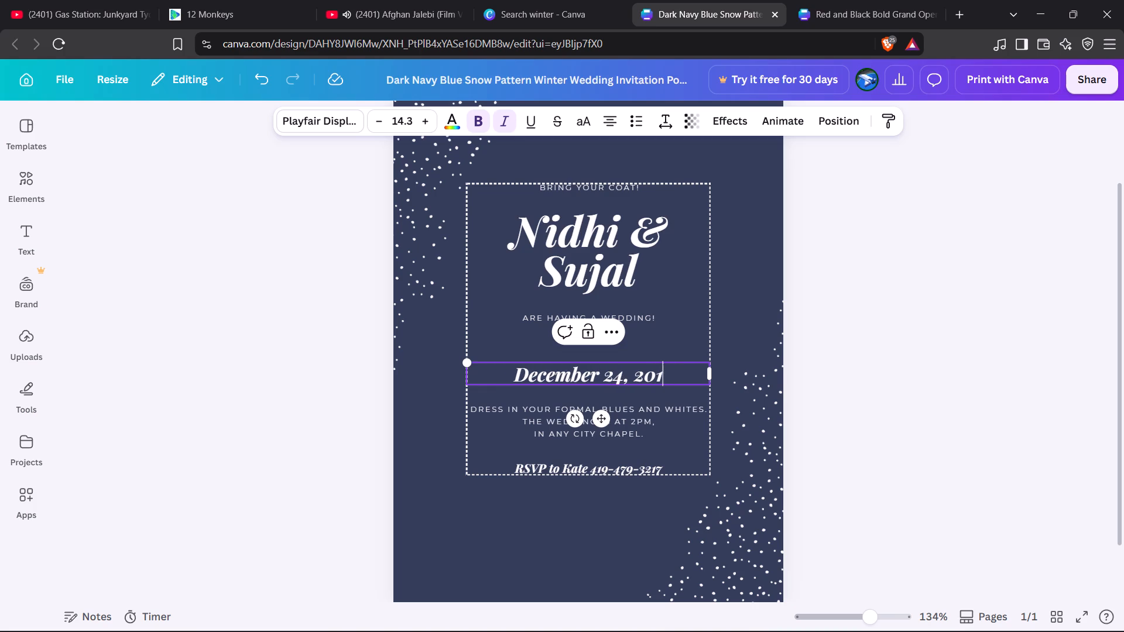
{"action": "key", "text": "BackSpace"}
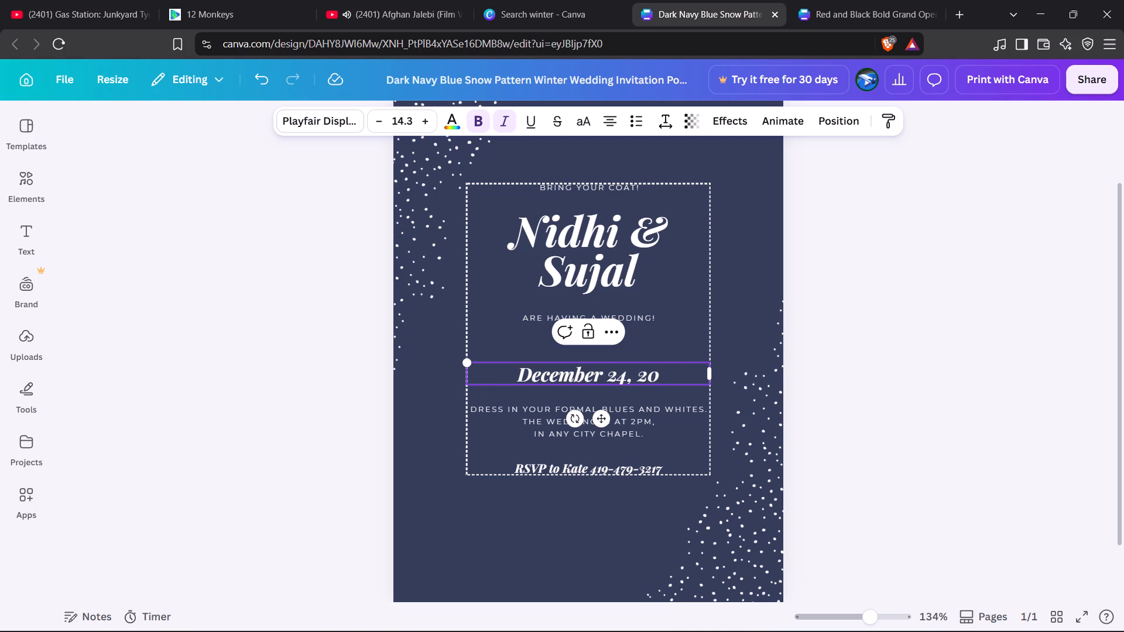
{"action": "key", "text": "2"}
{"action": "key", "text": "6"}
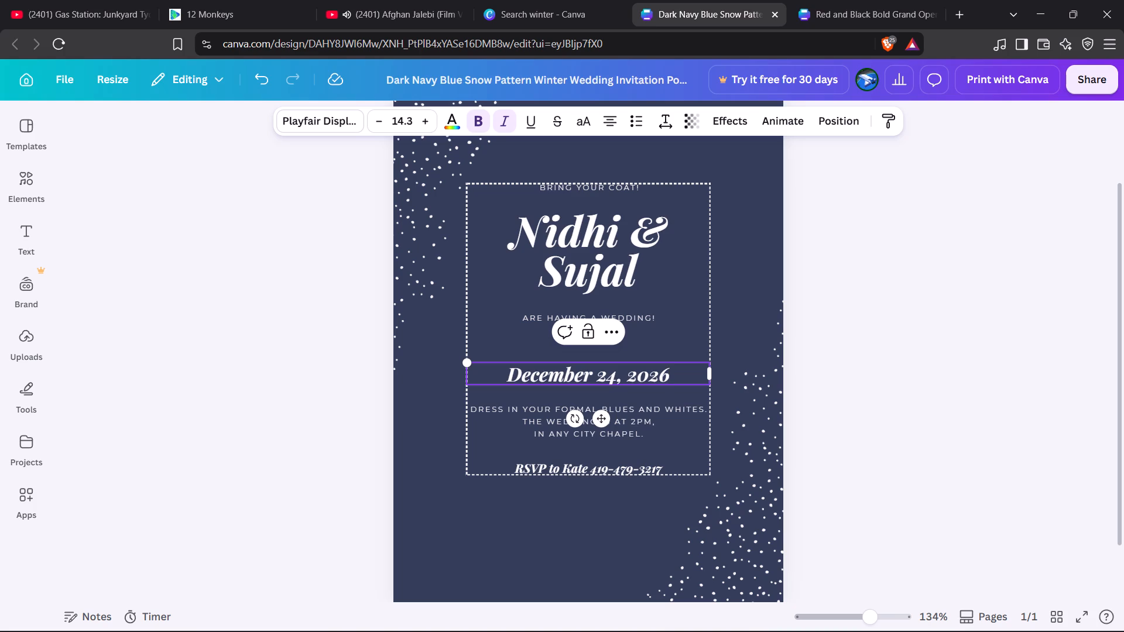
{"action": "left_click", "coordinate": [875, 435]}
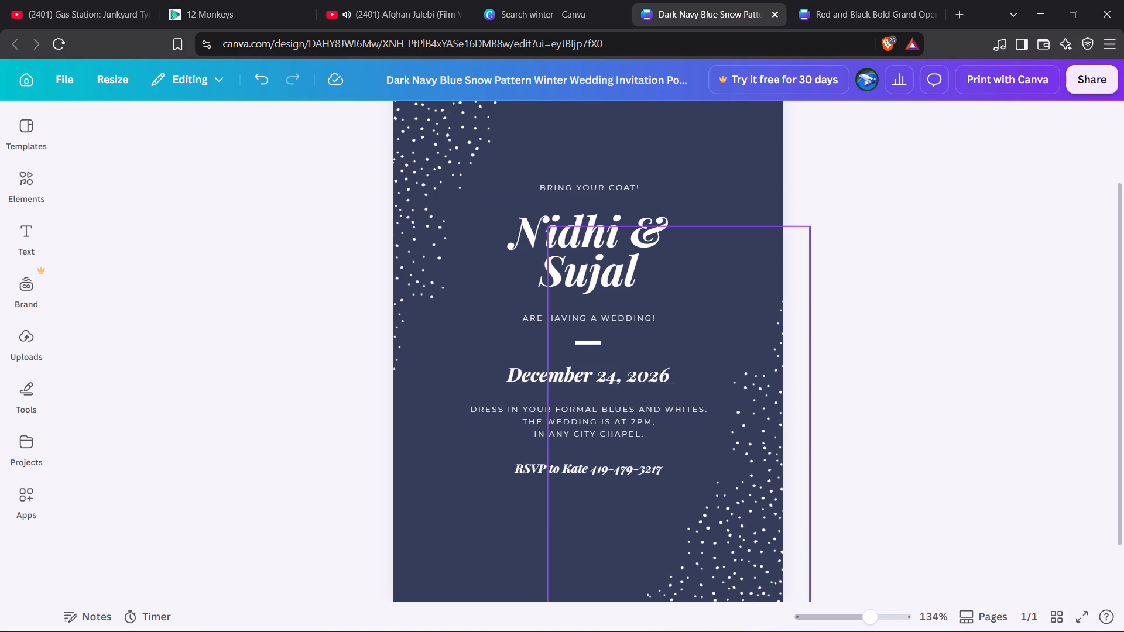
Replace "BLUES" with "BLACKS" in the dress code sentence of the details paragraph.
{"action": "left_click", "coordinate": [635, 404]}
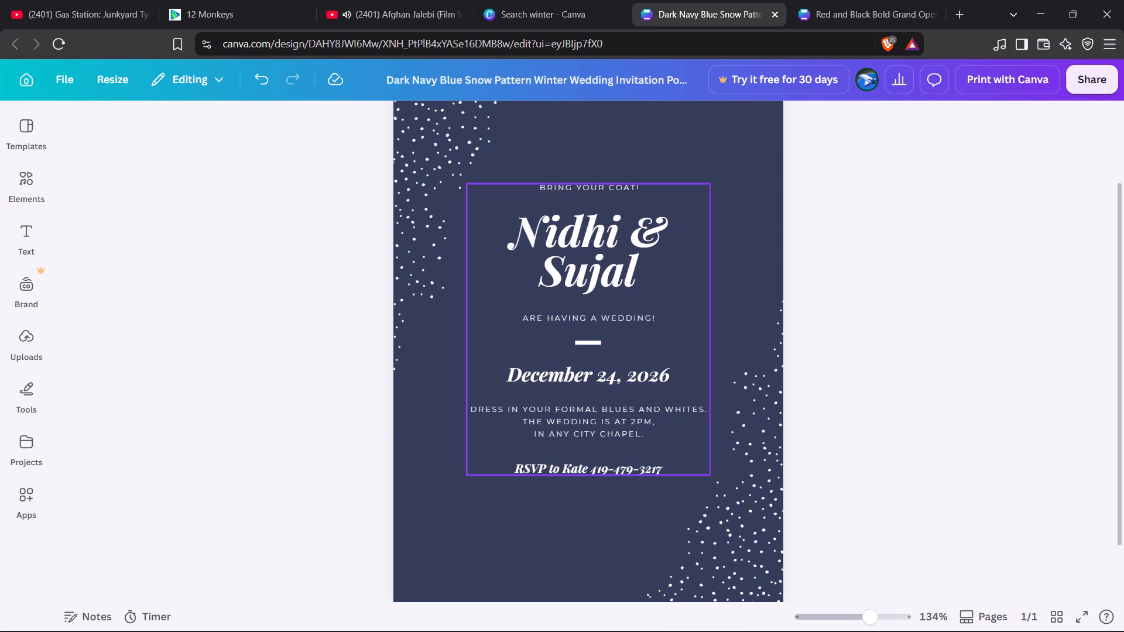
{"action": "left_click", "coordinate": [635, 404]}
{"action": "left_click", "coordinate": [635, 404]}
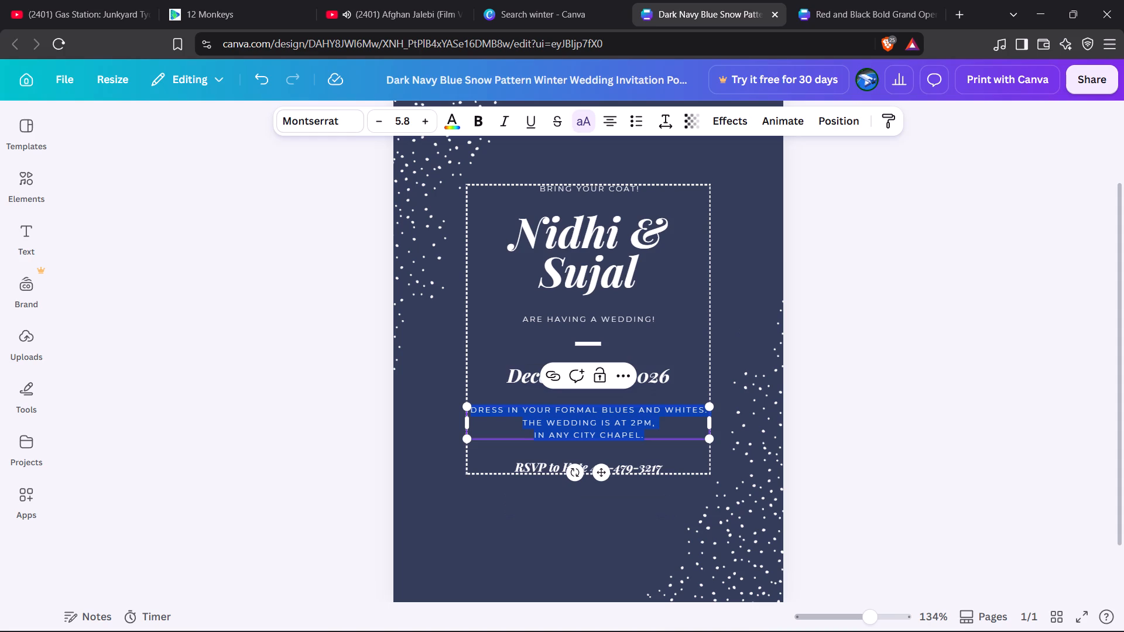
{"action": "left_click", "coordinate": [635, 404]}
{"action": "key", "text": "BackSpace"}
{"action": "key", "text": "BackSpace"}
{"action": "key", "text": "BackSpace"}
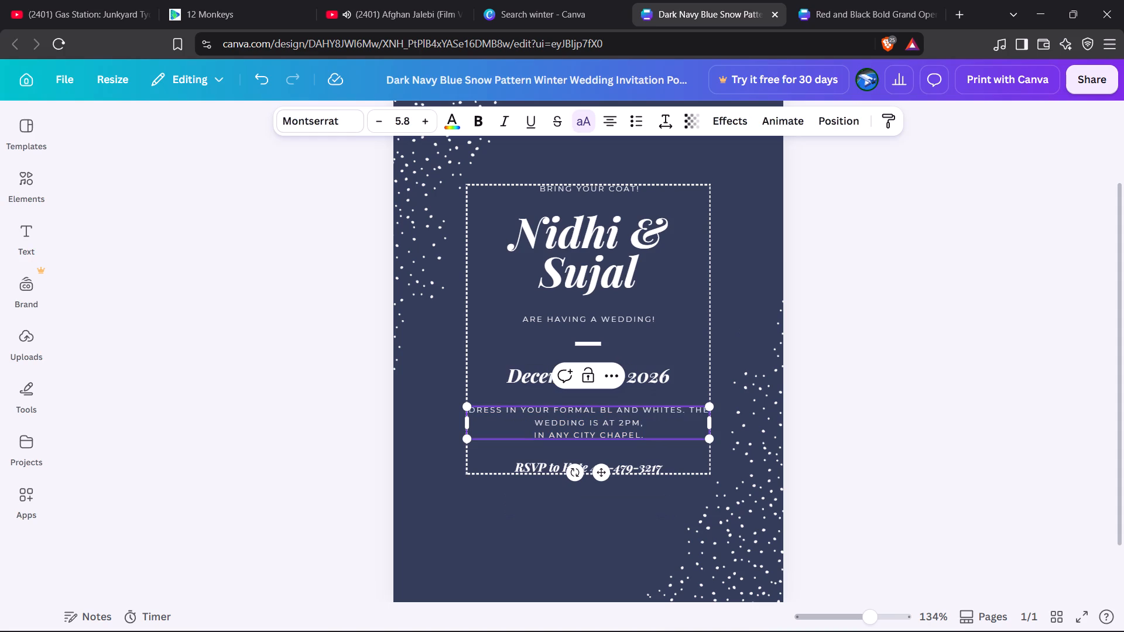
{"action": "type", "text": "ack"}
{"action": "key", "text": "s"}
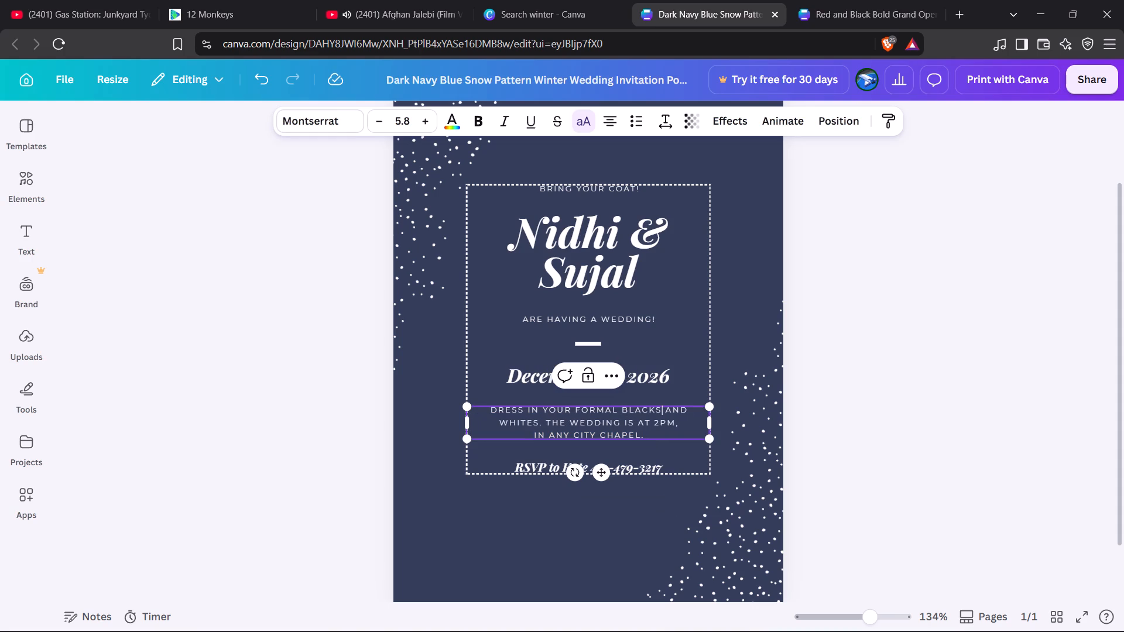
{"action": "left_click", "coordinate": [836, 367]}
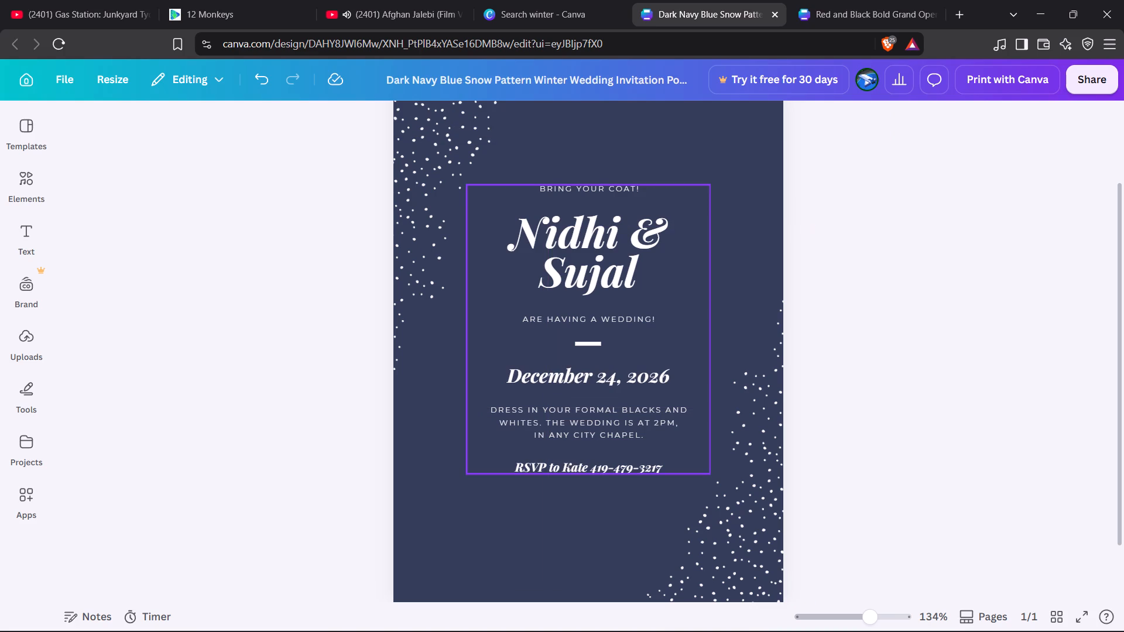
Change the wedding time in the details paragraph to 1PM.
{"action": "left_click", "coordinate": [656, 428]}
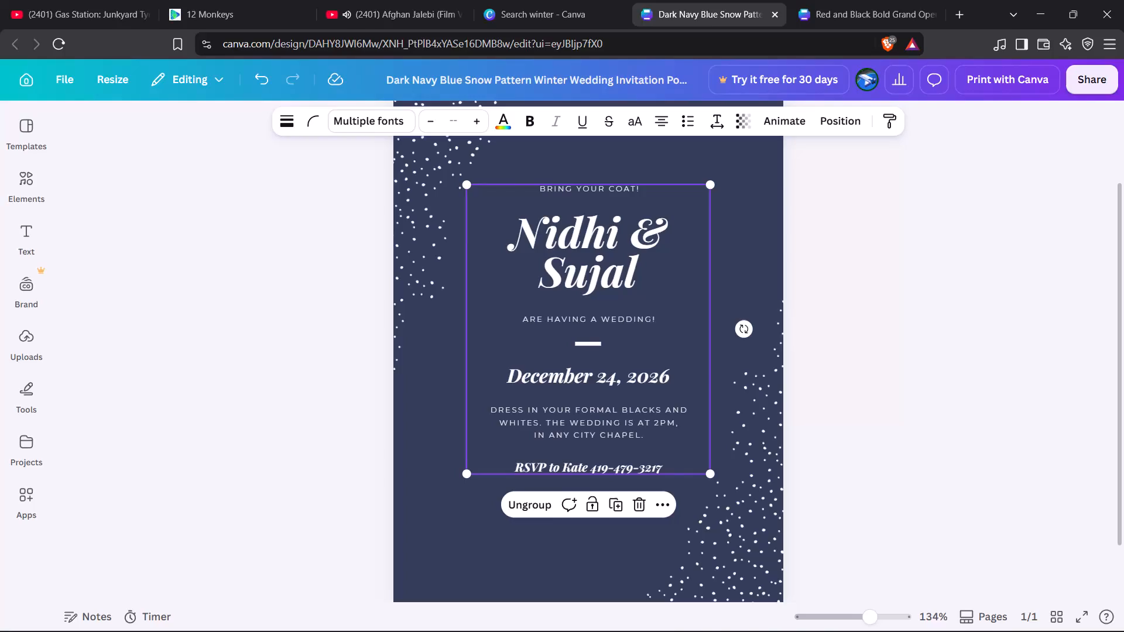
{"action": "left_click", "coordinate": [656, 428]}
{"action": "left_click", "coordinate": [659, 423]}
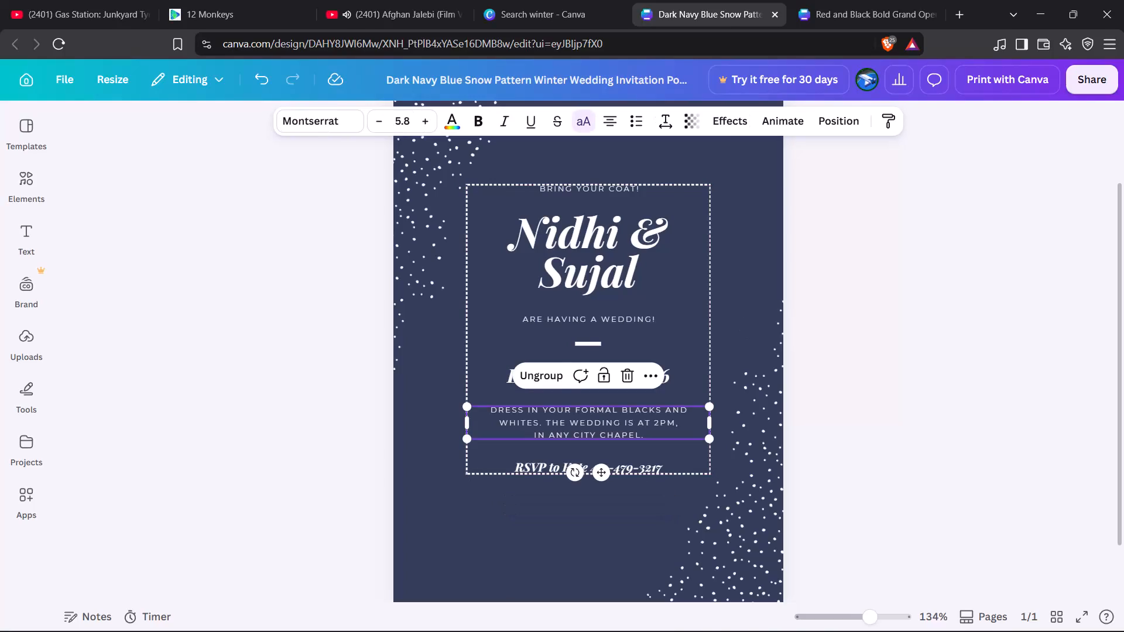
{"action": "left_click", "coordinate": [659, 423]}
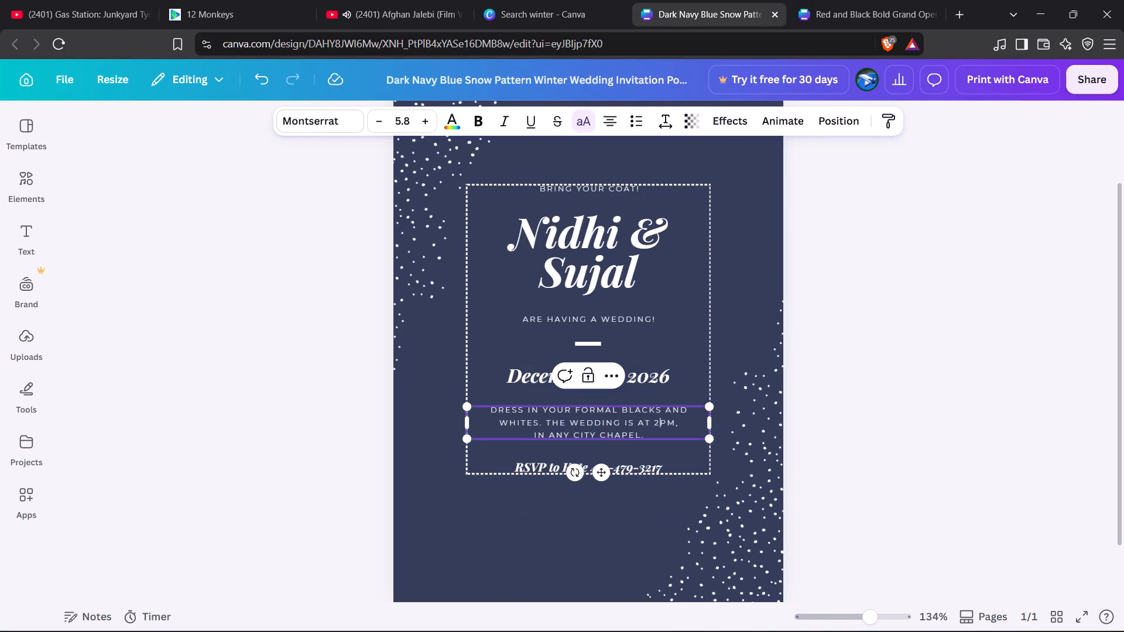
{"action": "key", "text": "BackSpace"}
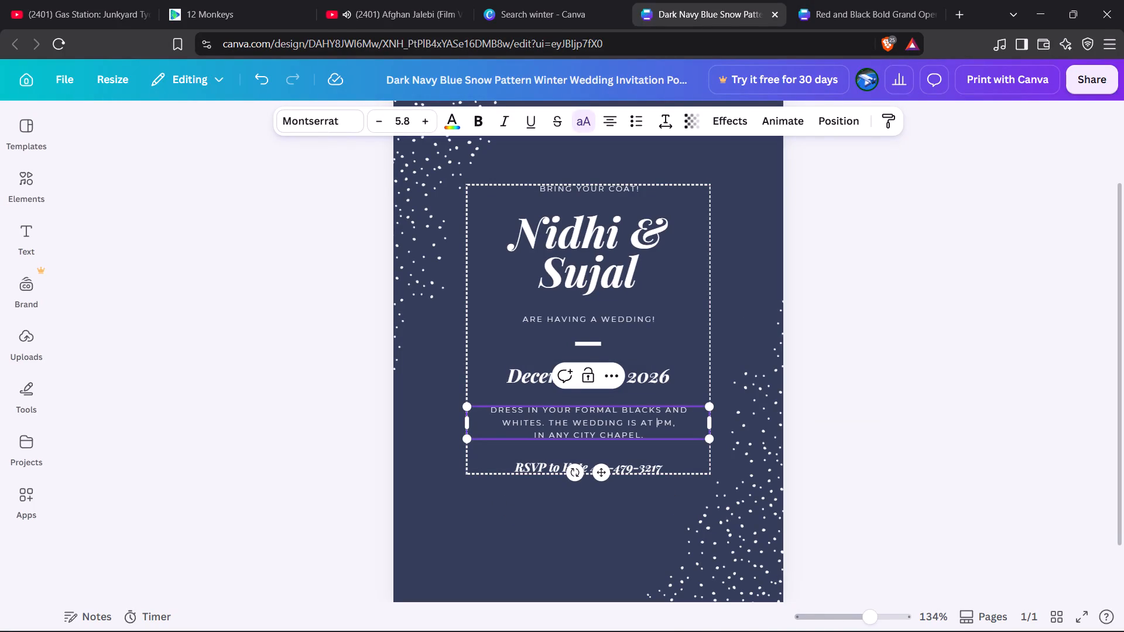
{"action": "key", "text": "1"}
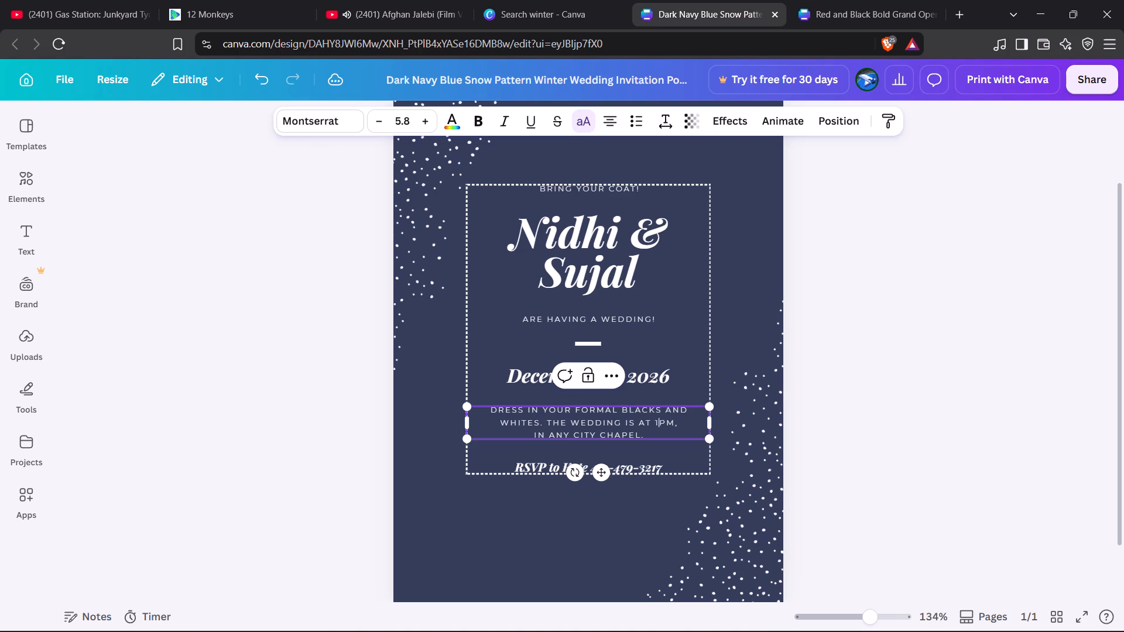
Change the wedding time in the details paragraph to "10 PM".
{"action": "key", "text": "0"}
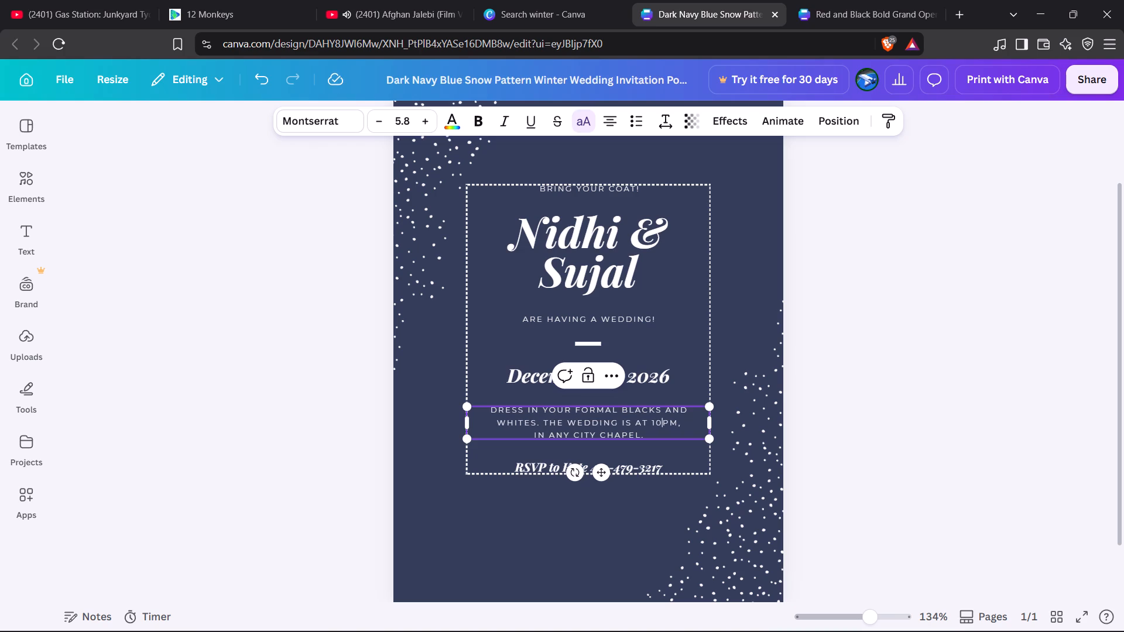
{"action": "key", "text": "space"}
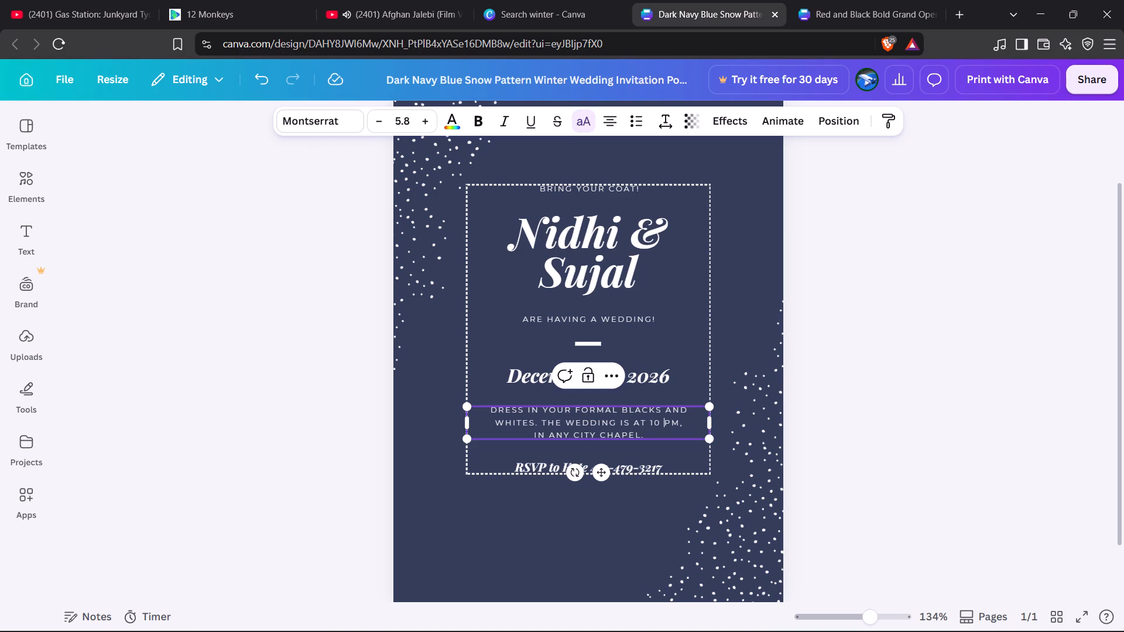
Replace "ANY CITY CHAPEL." with "GODHRA" at the end of the details paragraph.
{"action": "left_click", "coordinate": [646, 439]}
{"action": "key", "text": "BackSpace"}
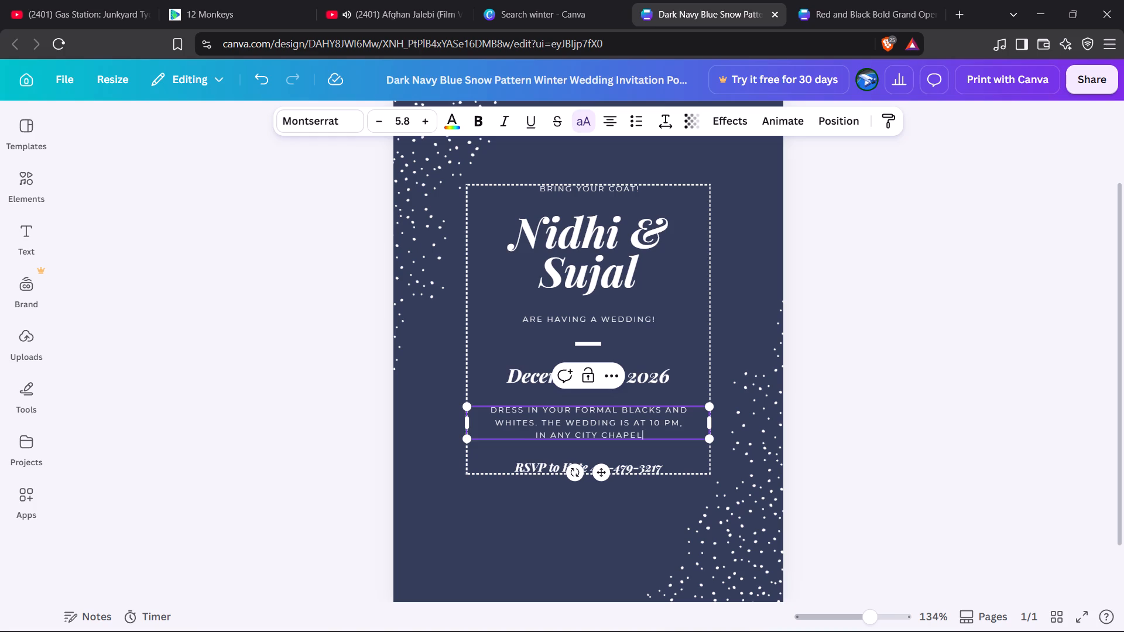
{"action": "key", "text": "BackSpace"}
{"action": "key", "text": "BackSpace"}
{"action": "key", "text": "BackSpace"}
{"action": "key", "text": "BackSpace"}
{"action": "key", "text": "BackSpace"}
{"action": "key", "text": "BackSpace"}
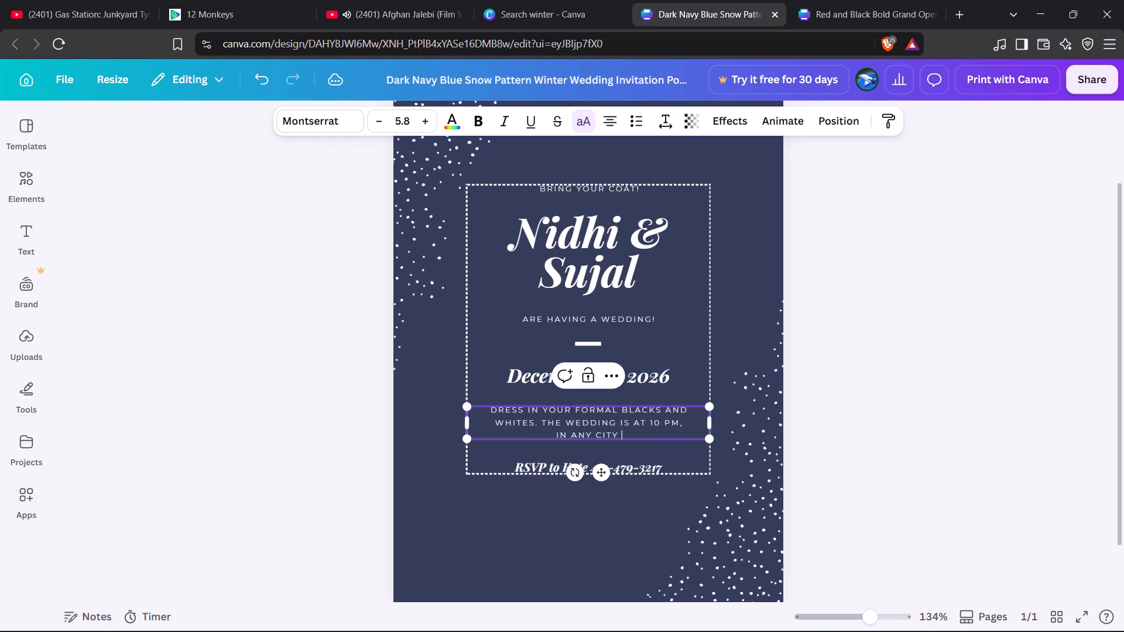
{"action": "key", "text": "BackSpace"}
{"action": "key", "text": "BackSpace"}
{"action": "key", "text": "BackSpace"}
{"action": "key", "text": "BackSpace"}
{"action": "key", "text": "BackSpace"}
{"action": "key", "text": "BackSpace"}
{"action": "key", "text": "BackSpace"}
{"action": "key", "text": "BackSpace"}
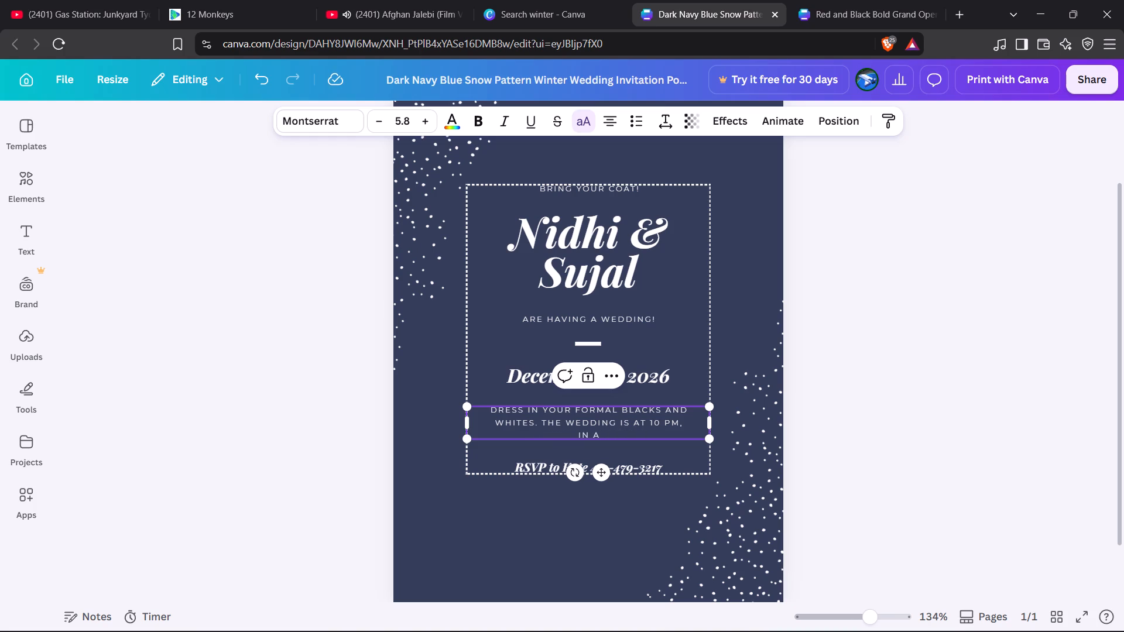
{"action": "key", "text": "BackSpace"}
{"action": "key", "text": "g"}
{"action": "type", "text": "ho"}
{"action": "key", "text": "d"}
{"action": "key", "text": "BackSpace"}
{"action": "key", "text": "BackSpace"}
{"action": "key", "text": "BackSpace"}
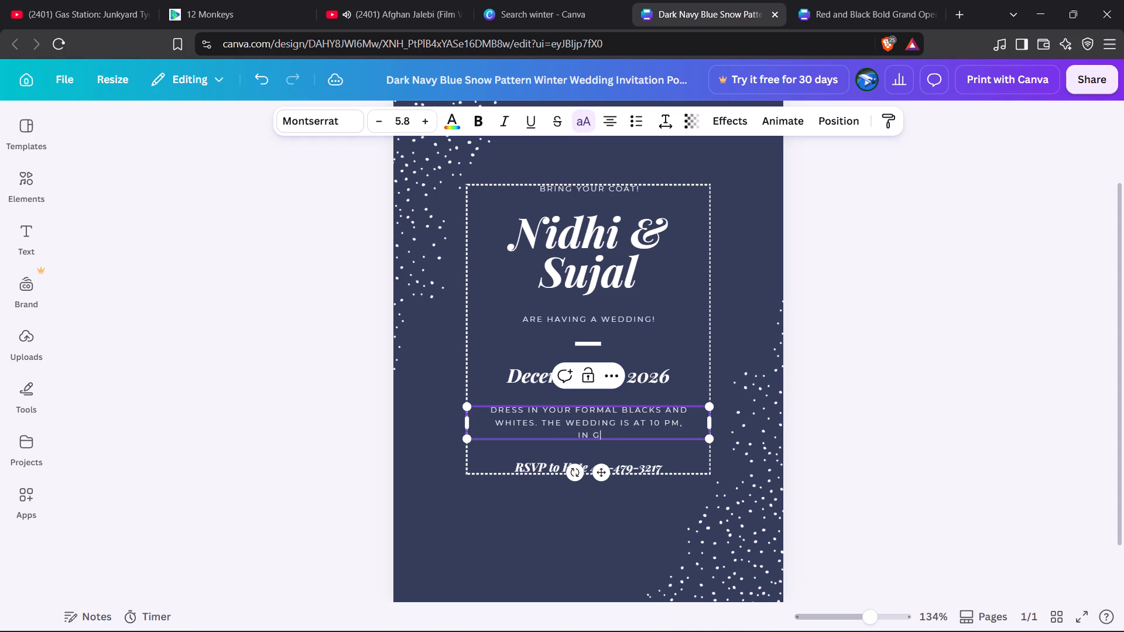
{"action": "key", "text": "o"}
{"action": "key", "text": "d"}
{"action": "type", "text": "here"}
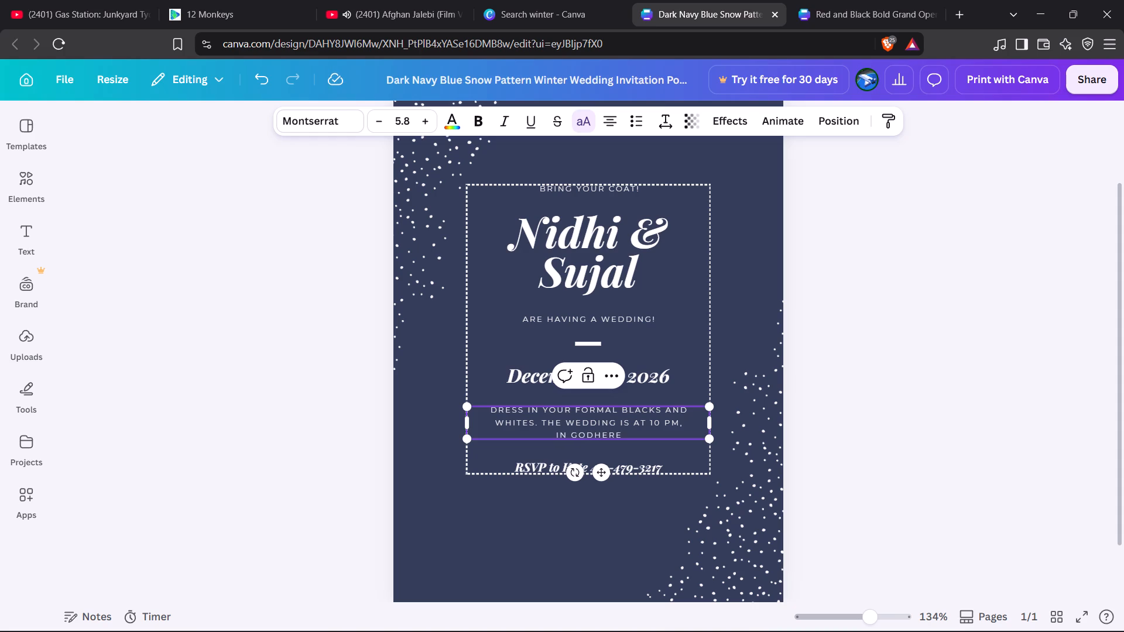
{"action": "key", "text": "BackSpace"}
{"action": "key", "text": "BackSpace"}
{"action": "key", "text": "BackSpace"}
{"action": "key", "text": "BackSpace"}
{"action": "key", "text": "BackSpace"}
{"action": "key", "text": "BackSpace"}
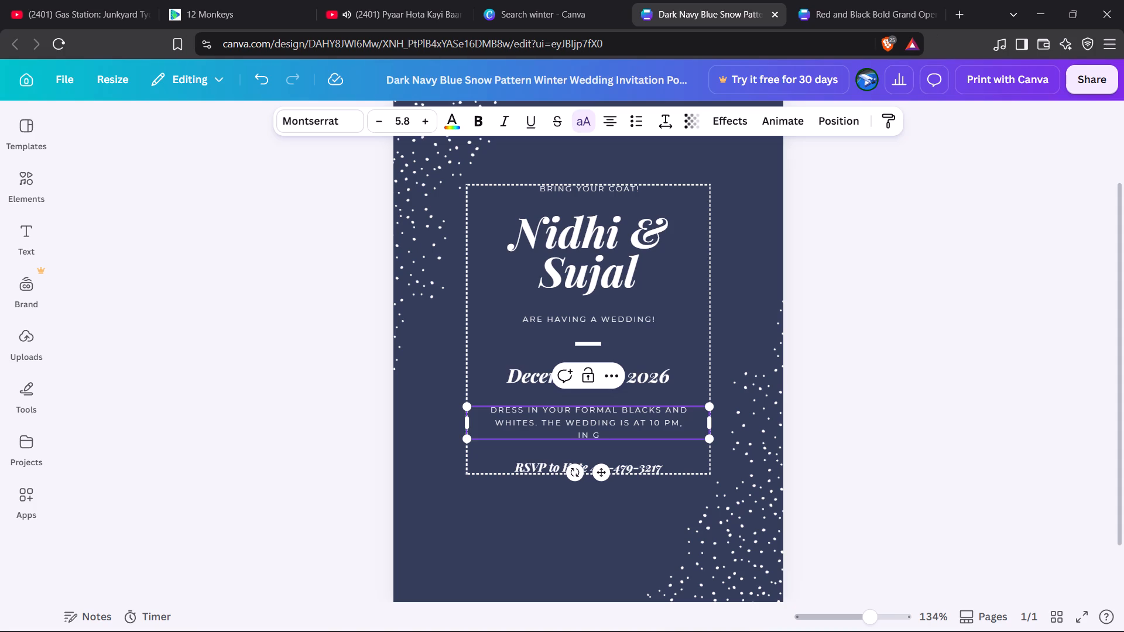
{"action": "type", "text": "ho"}
{"action": "type", "text": "dhara"}
{"action": "key", "text": "BackSpace"}
{"action": "key", "text": "BackSpace"}
{"action": "key", "text": "BackSpace"}
{"action": "key", "text": "BackSpace"}
{"action": "key", "text": "BackSpace"}
{"action": "key", "text": "BackSpace"}
{"action": "key", "text": "BackSpace"}
{"action": "key", "text": "o"}
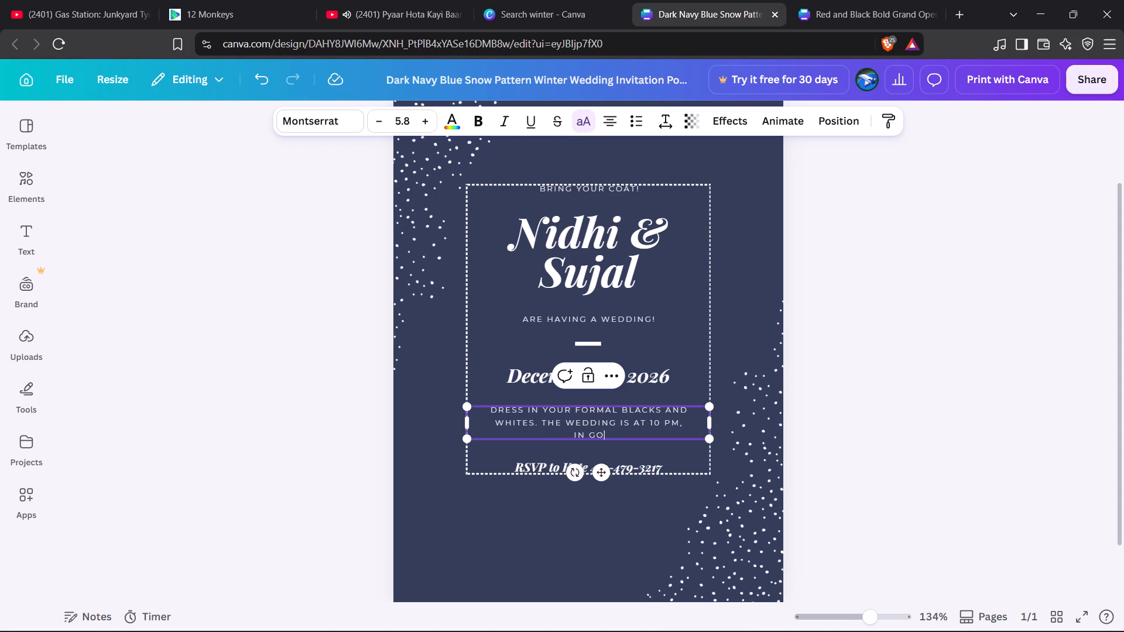
{"action": "type", "text": "dhara"}
{"action": "key", "text": "BackSpace"}
{"action": "key", "text": "BackSpace"}
{"action": "key", "text": "BackSpace"}
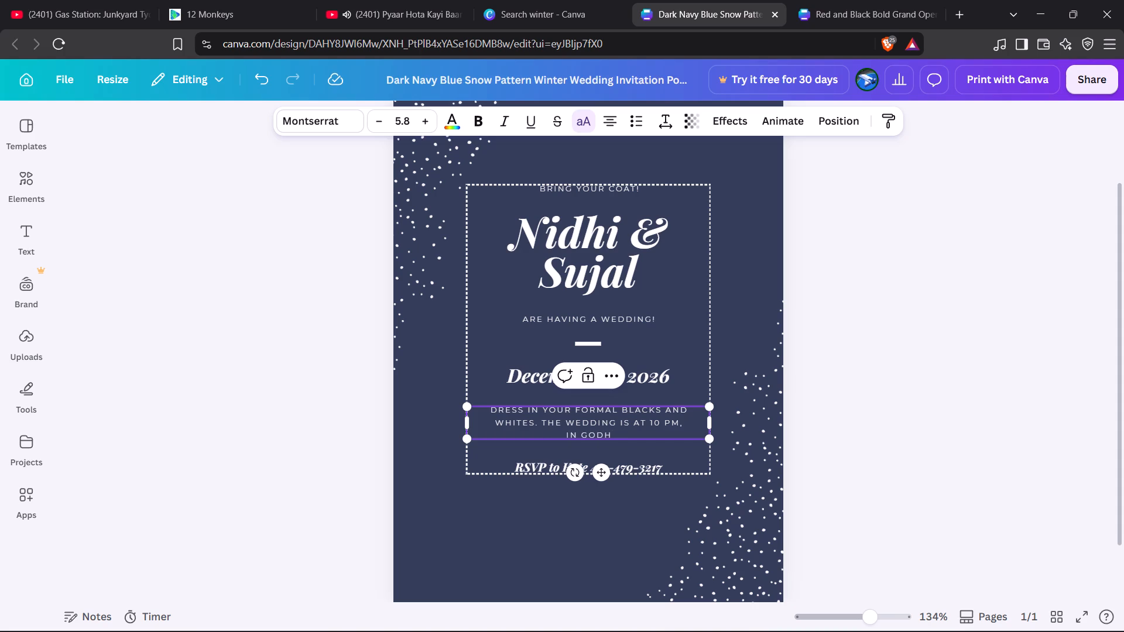
{"action": "type", "text": "ra"}
{"action": "key", "text": "space"}
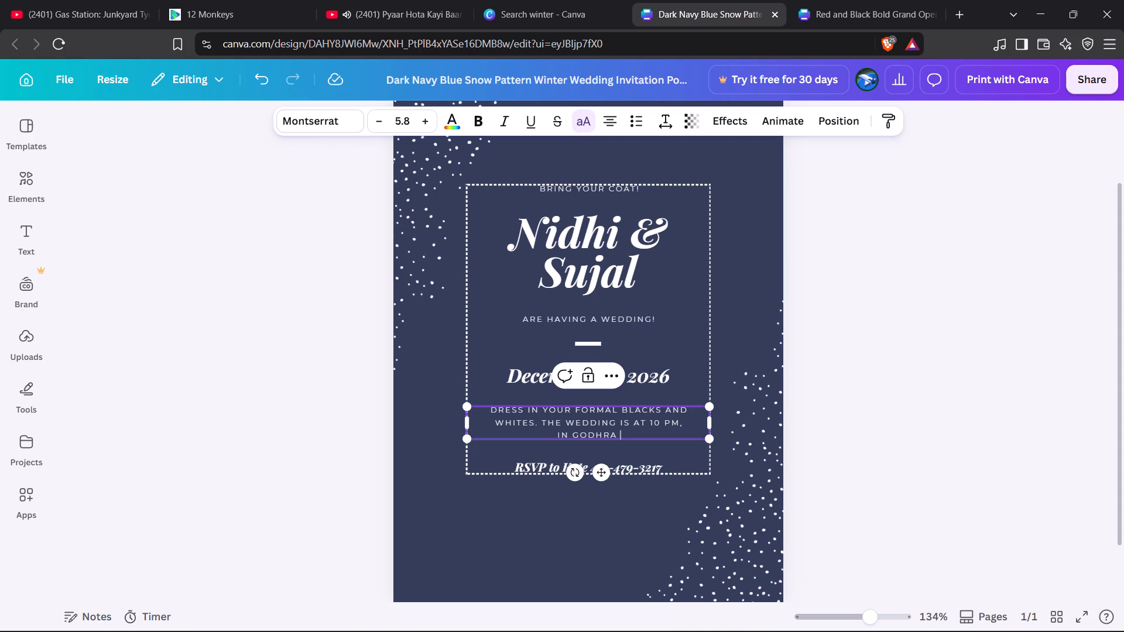
Insert the venue "RED MENTIS HOTEL" before "GODHRA" and move "GODHRA" onto its own line.
{"action": "key", "text": "Left"}
{"action": "key", "text": "Left"}
{"action": "key", "text": "Left"}
{"action": "key", "text": "Left"}
{"action": "key", "text": "Left"}
{"action": "key", "text": "Left"}
{"action": "key", "text": "Left"}
{"action": "key", "text": "space"}
{"action": "type", "text": "red"}
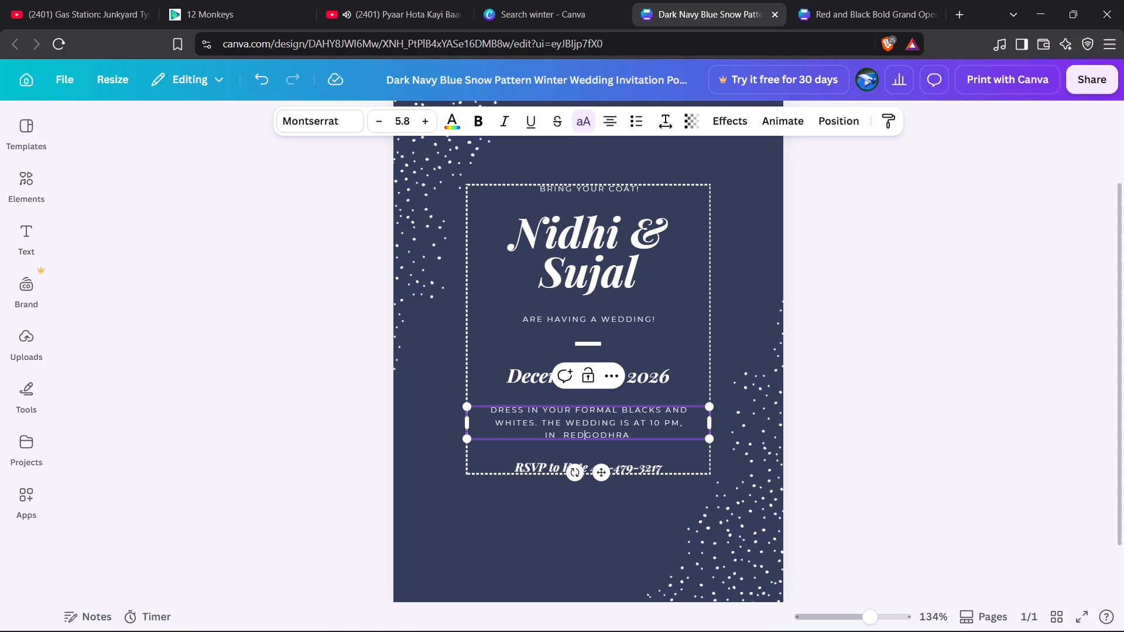
{"action": "key", "text": "space"}
{"action": "type", "text": "mentis"}
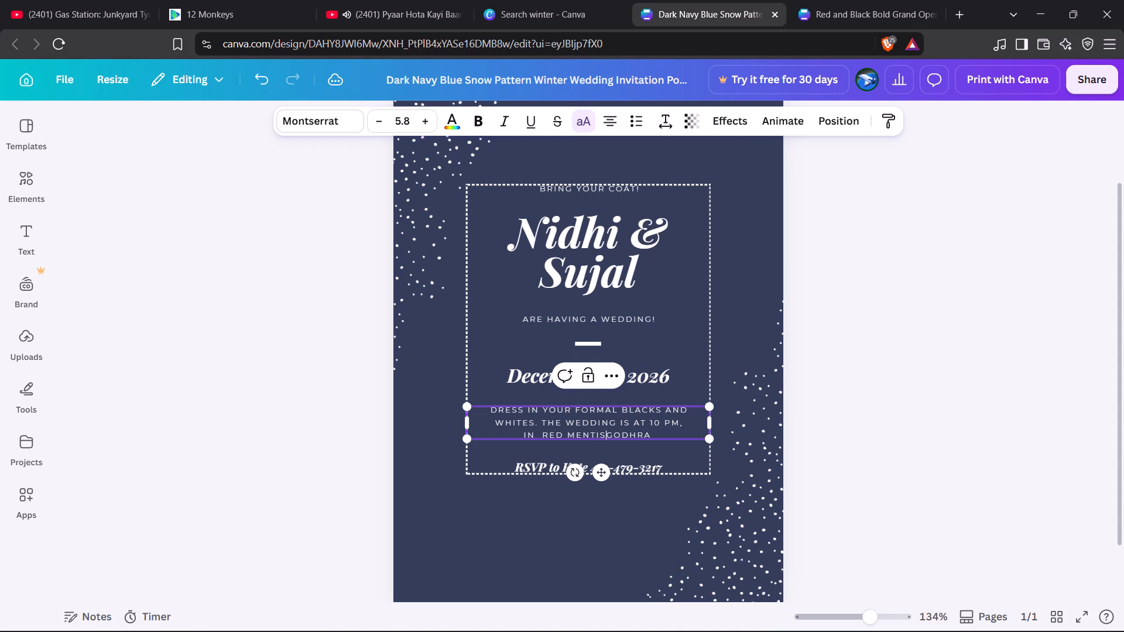
{"action": "key", "text": "space"}
{"action": "type", "text": "hotel"}
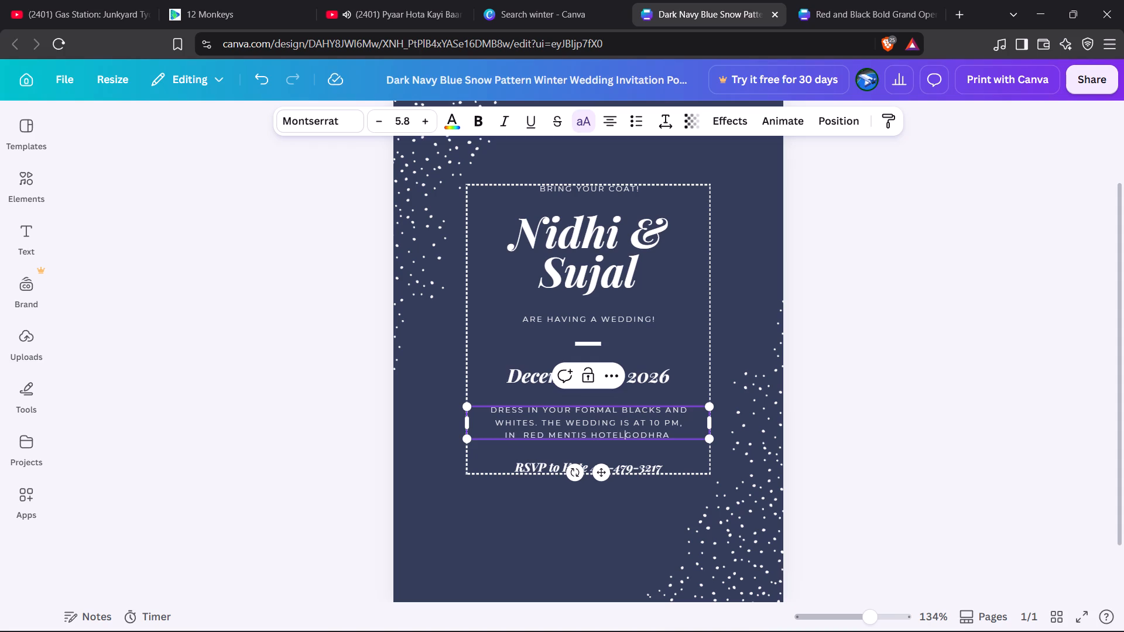
{"action": "key", "text": "Return"}
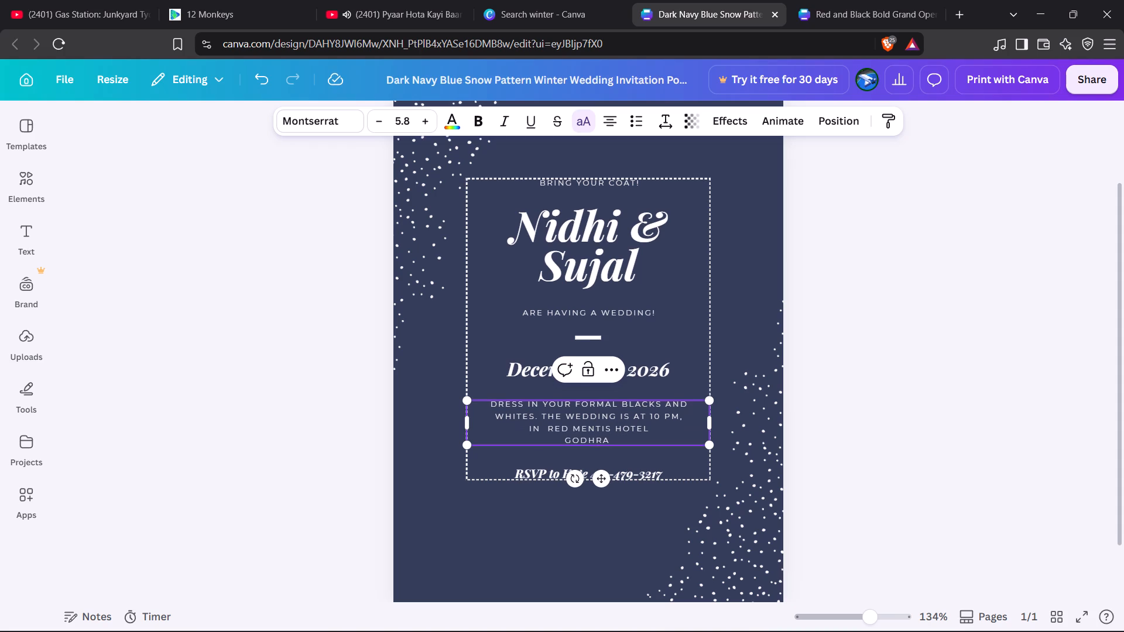
Add a comma after "RED MENTIS HOTEL" in the details paragraph.
{"action": "key", "text": "Up"}
{"action": "key", "text": "Right"}
{"action": "key", "text": "Right"}
{"action": "key", "text": "Right"}
{"action": "key", "text": "Right"}
{"action": "key", "text": "Right"}
{"action": "key", "text": "Right"}
{"action": "key", "text": "Right"}
{"action": "key", "text": "Right"}
{"action": "key", "text": "Right"}
{"action": "key", "text": "Right"}
{"action": "key", "text": "Right"}
{"action": "key", "text": "Right"}
{"action": "key", "text": "Right"}
{"action": "key", "text": "Right"}
{"action": "key", "text": "Left"}
{"action": "key", "text": "comma"}
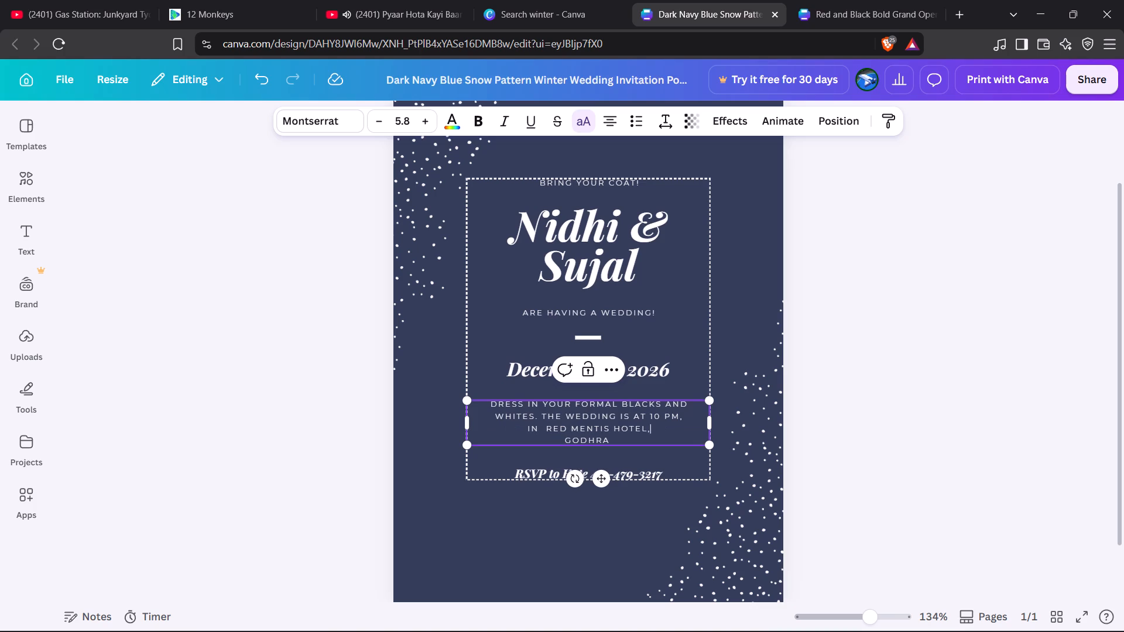
Add ", NEW DELHI." after "GODHRA" at the end of the details paragraph.
{"action": "key", "text": "Down"}
{"action": "key", "text": "Left"}
{"action": "key", "text": "Left"}
{"action": "key", "text": "Left"}
{"action": "key", "text": "Left"}
{"action": "key", "text": "Left"}
{"action": "key", "text": "Left"}
{"action": "key", "text": "Left"}
{"action": "key", "text": "Left"}
{"action": "key", "text": "Right"}
{"action": "key", "text": "Right"}
{"action": "key", "text": "Right"}
{"action": "key", "text": "Right"}
{"action": "key", "text": "Right"}
{"action": "key", "text": "Right"}
{"action": "key", "text": "Right"}
{"action": "type", "text": ","}
{"action": "key", "text": "space"}
{"action": "type", "text": "new del"}
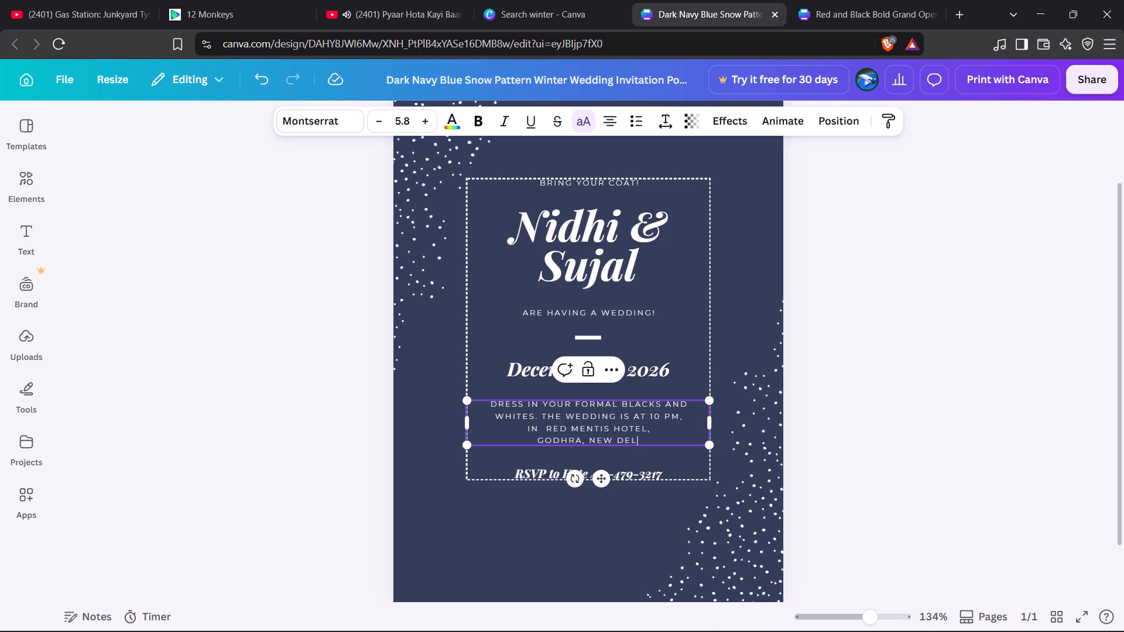
{"action": "type", "text": "hi"}
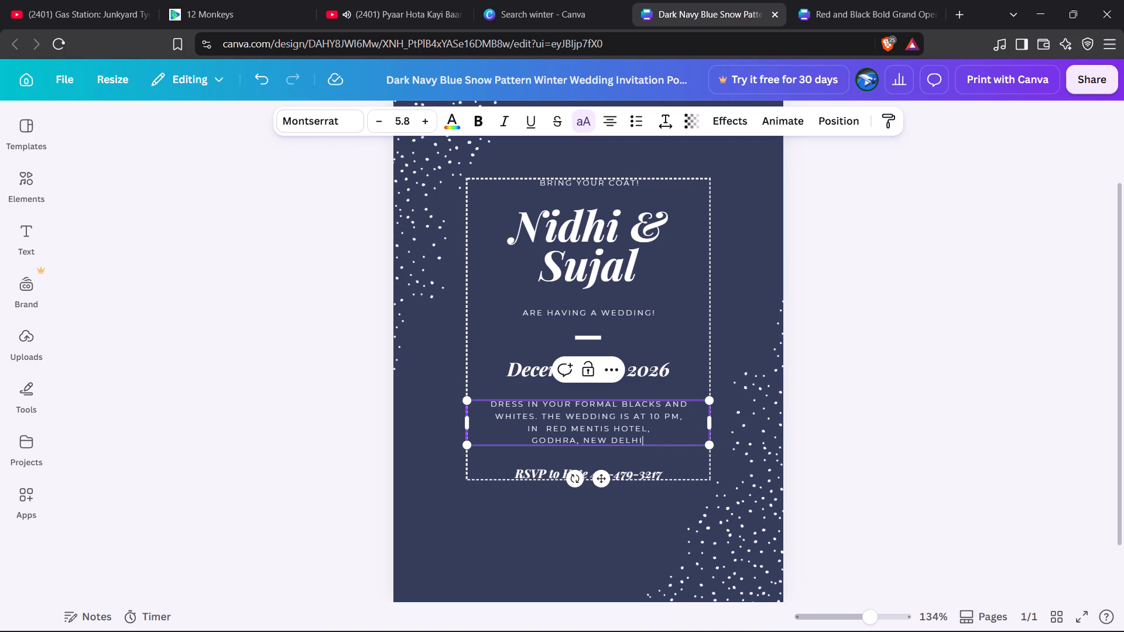
{"action": "key", "text": "comma"}
{"action": "key", "text": "BackSpace"}
{"action": "key", "text": "period"}
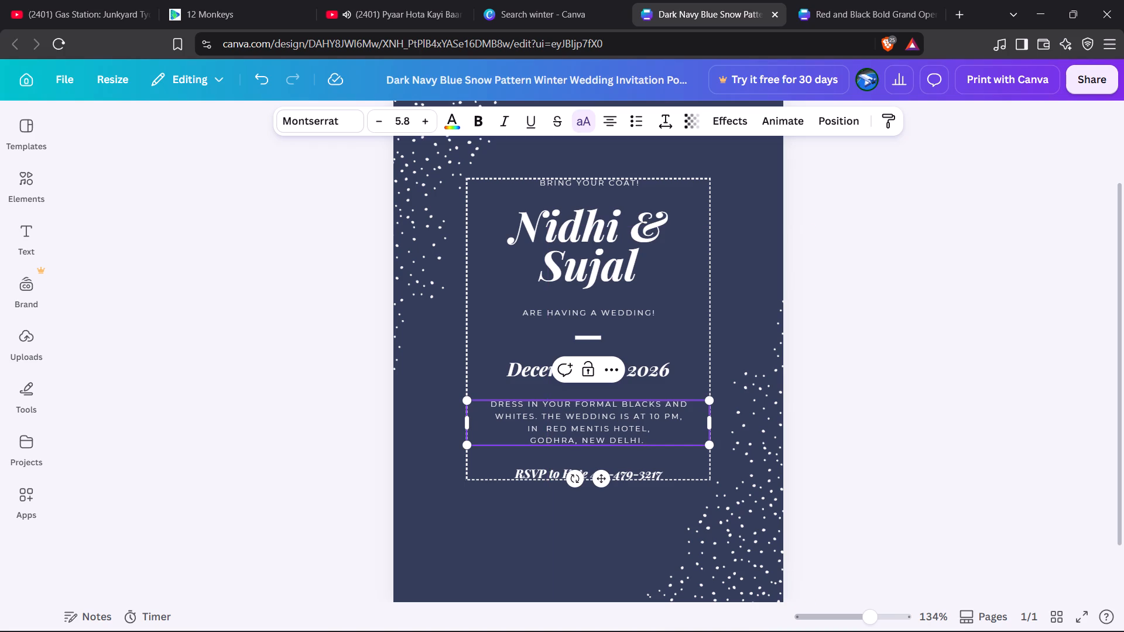
{"action": "left_click", "coordinate": [836, 445]}
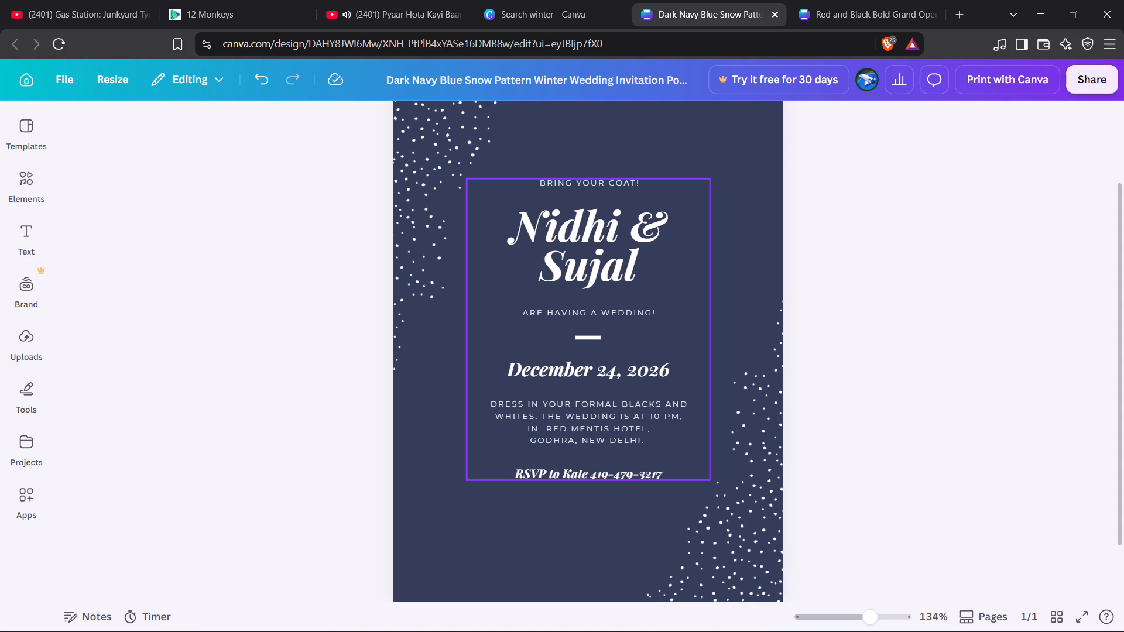
Replace the whole RSVP contact line below the details paragraph with "manager".
{"action": "left_click", "coordinate": [581, 479]}
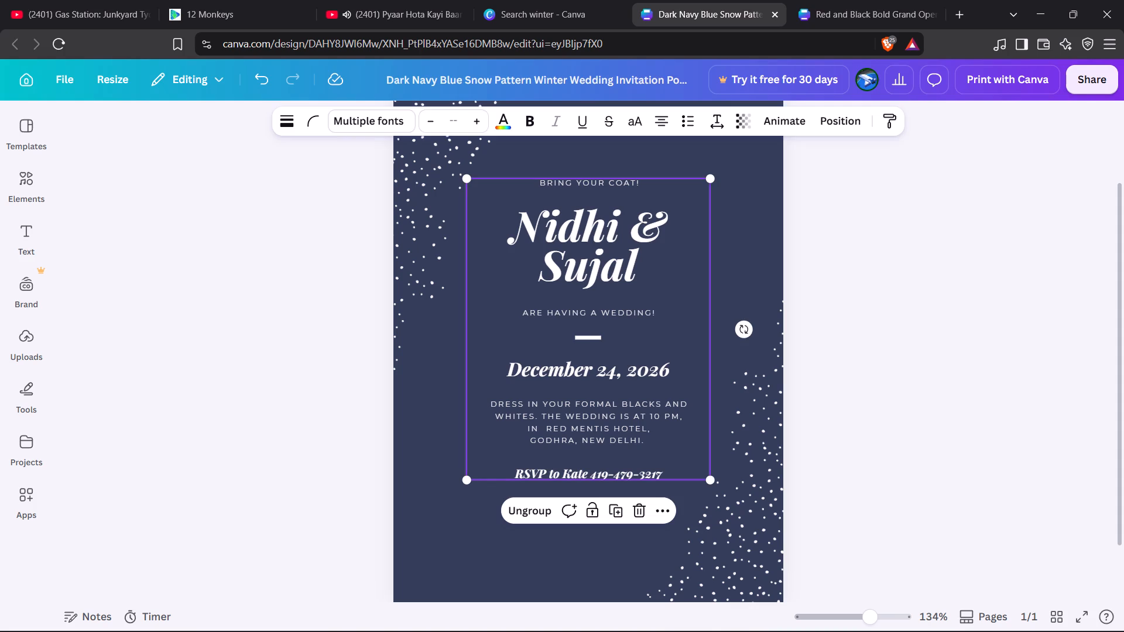
{"action": "left_click", "coordinate": [870, 386]}
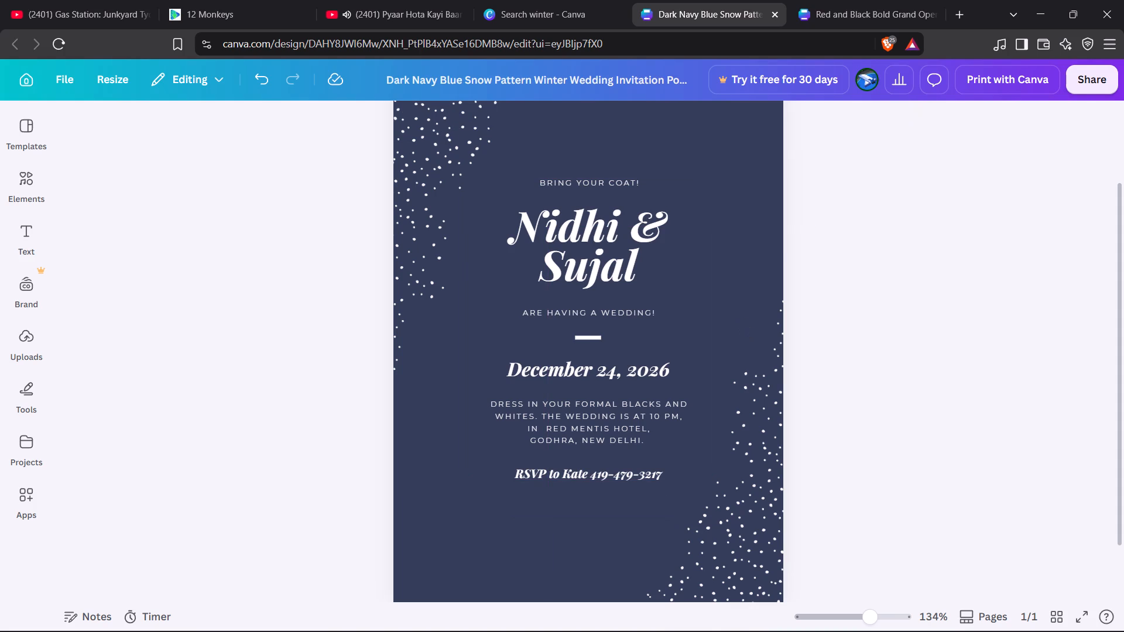
{"action": "left_click", "coordinate": [629, 475]}
{"action": "left_click", "coordinate": [629, 475]}
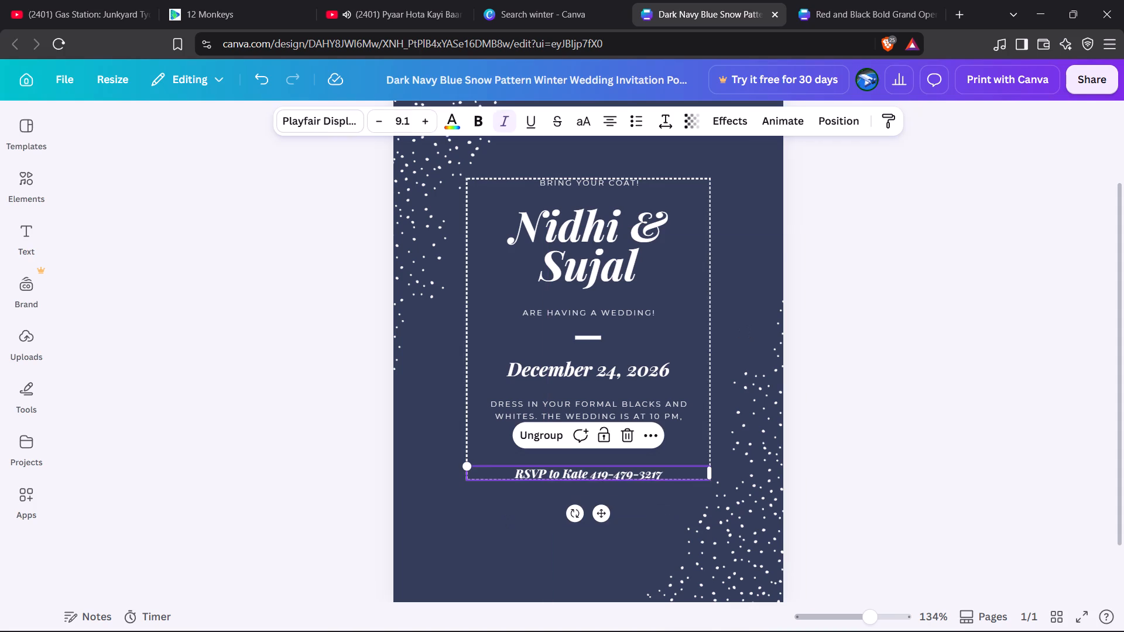
{"action": "left_click", "coordinate": [629, 475]}
{"action": "left_click", "coordinate": [629, 475]}
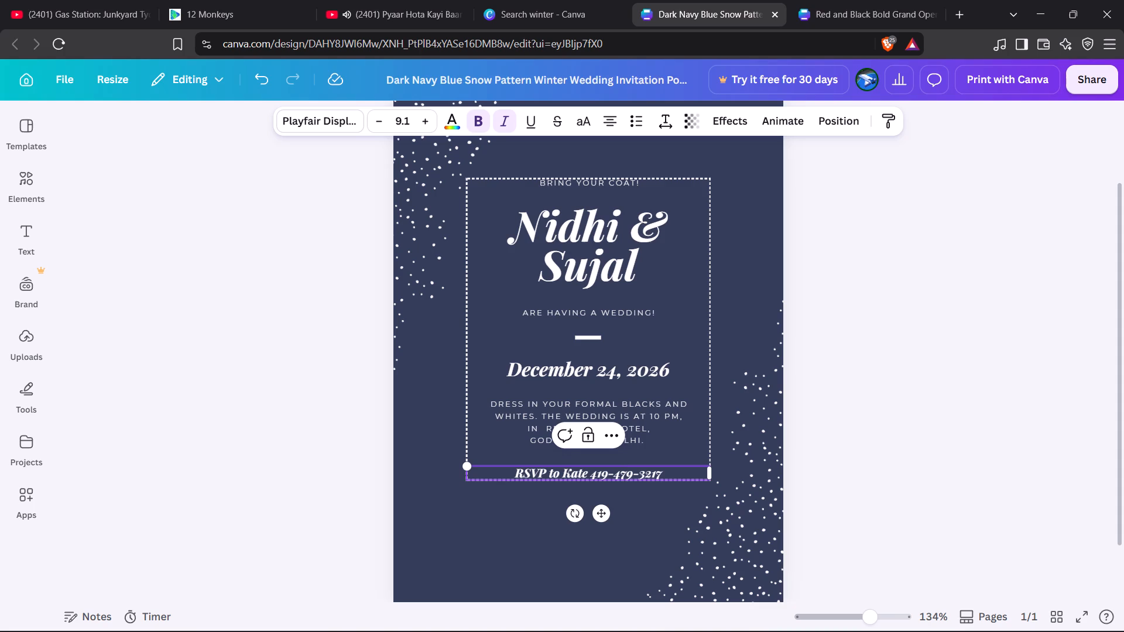
{"action": "key", "text": "super+a"}
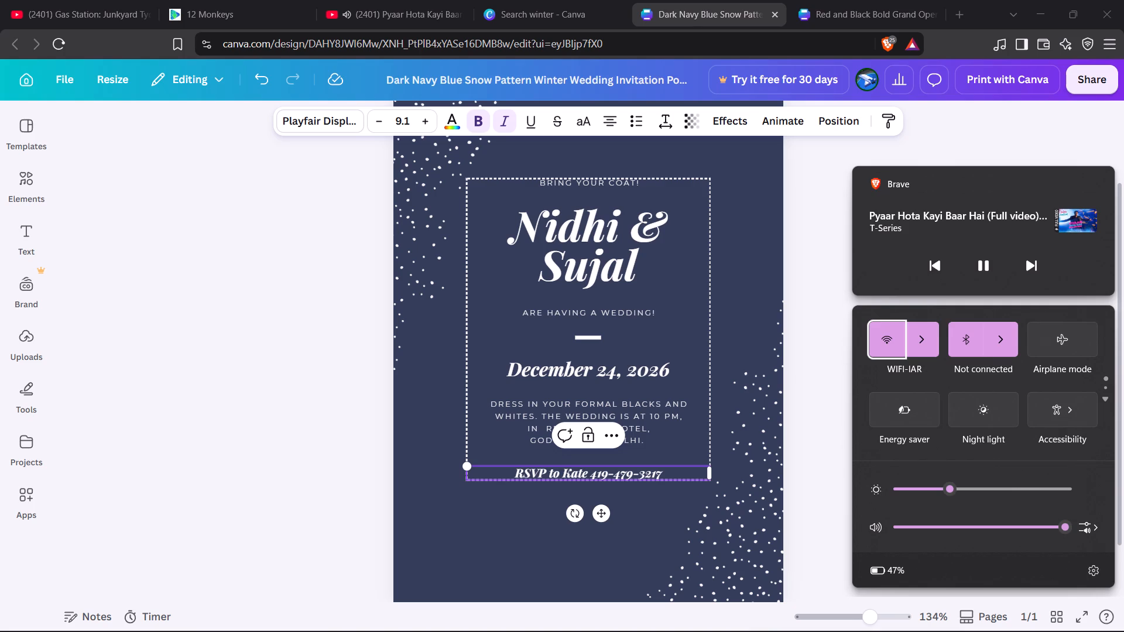
{"action": "key", "text": "super+a"}
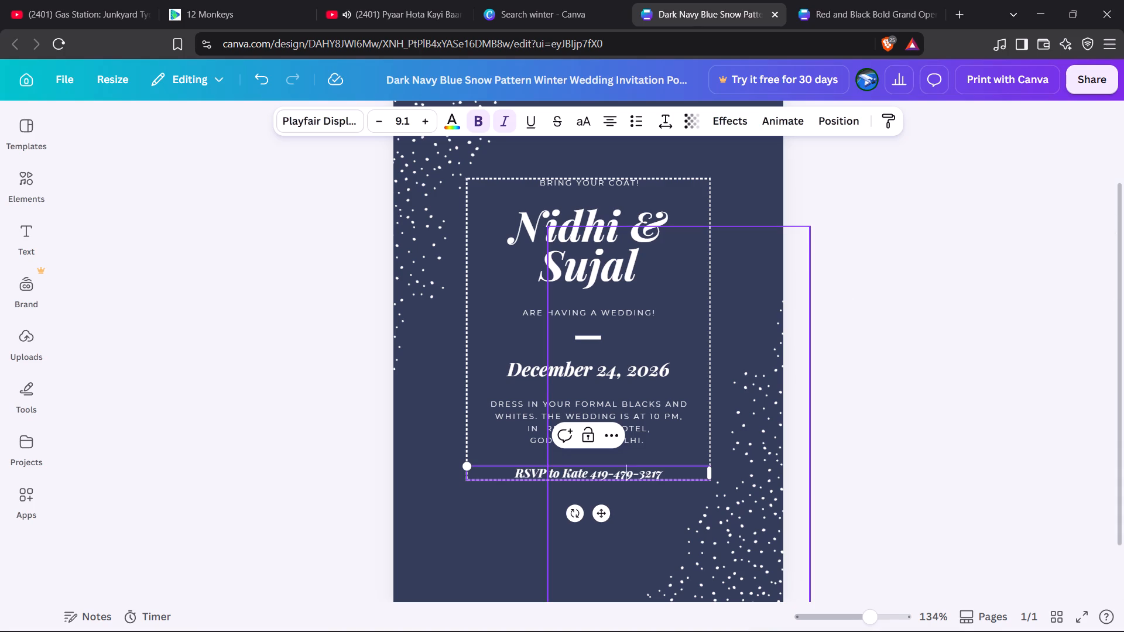
{"action": "left_click", "coordinate": [648, 477]}
{"action": "key", "text": "Right"}
{"action": "key", "text": "Right"}
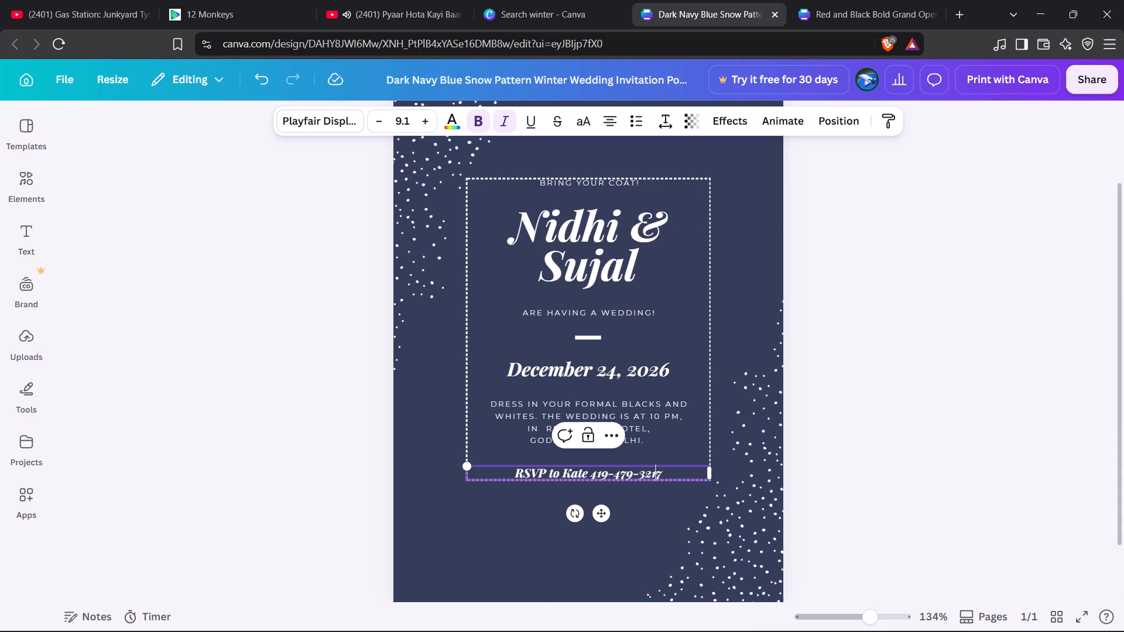
{"action": "key", "text": "Right"}
{"action": "key", "text": "BackSpace"}
{"action": "key", "text": "BackSpace"}
{"action": "key", "text": "BackSpace"}
{"action": "key", "text": "BackSpace"}
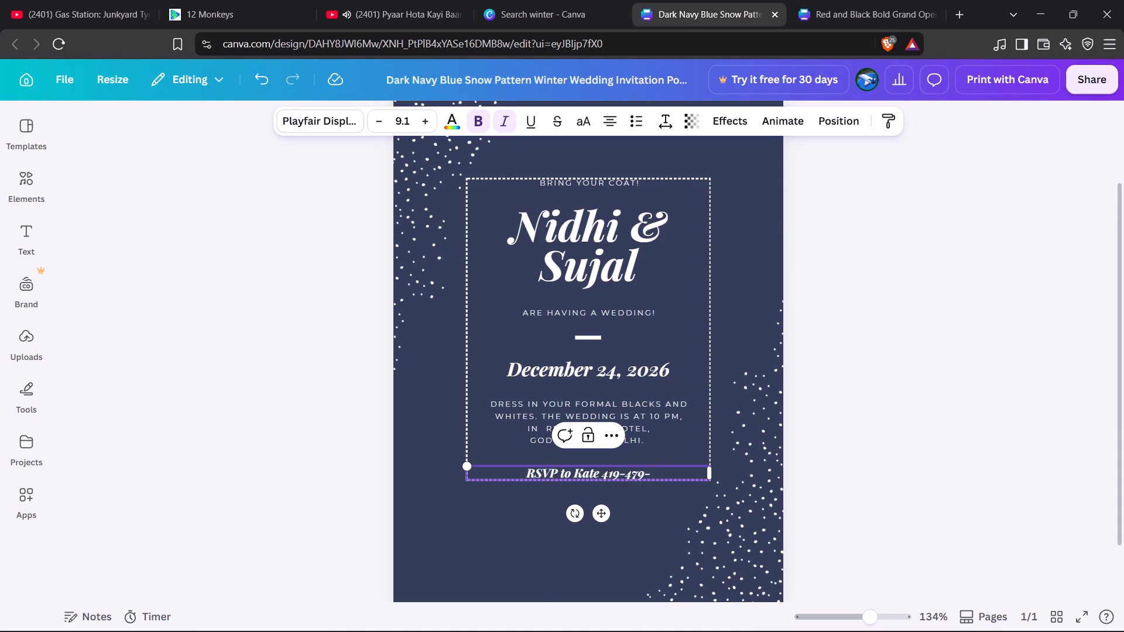
{"action": "key", "text": "BackSpace"}
{"action": "key", "text": "BackSpace"}
{"action": "key", "text": "BackSpace"}
{"action": "key", "text": "BackSpace"}
{"action": "key", "text": "BackSpace"}
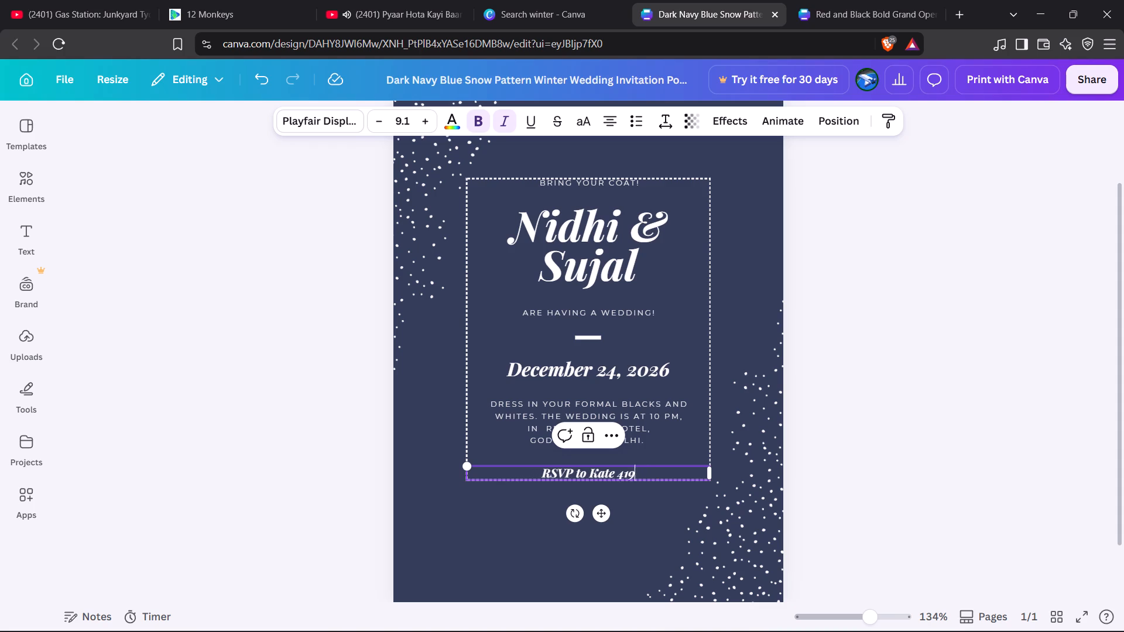
{"action": "key", "text": "BackSpace"}
{"action": "key", "text": "BackSpace"}
{"action": "key", "text": "BackSpace"}
{"action": "key", "text": "BackSpace"}
{"action": "key", "text": "BackSpace"}
{"action": "key", "text": "BackSpace"}
{"action": "key", "text": "BackSpace"}
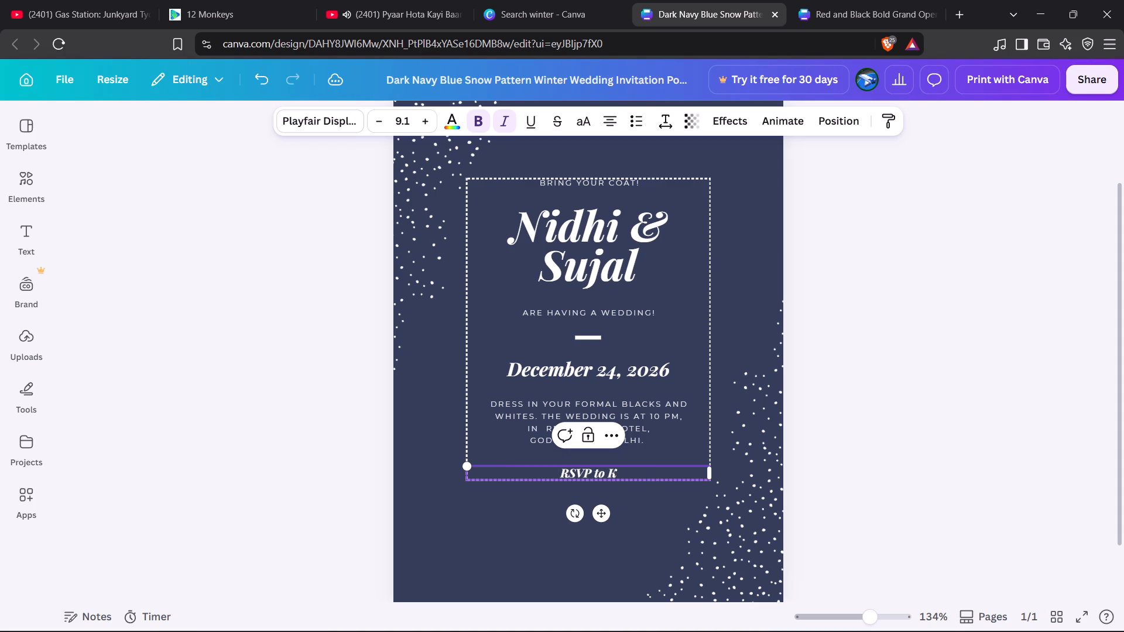
{"action": "key", "text": "BackSpace"}
{"action": "key", "text": "BackSpace"}
{"action": "key", "text": "BackSpace"}
{"action": "key", "text": "BackSpace"}
{"action": "key", "text": "BackSpace"}
{"action": "key", "text": "BackSpace"}
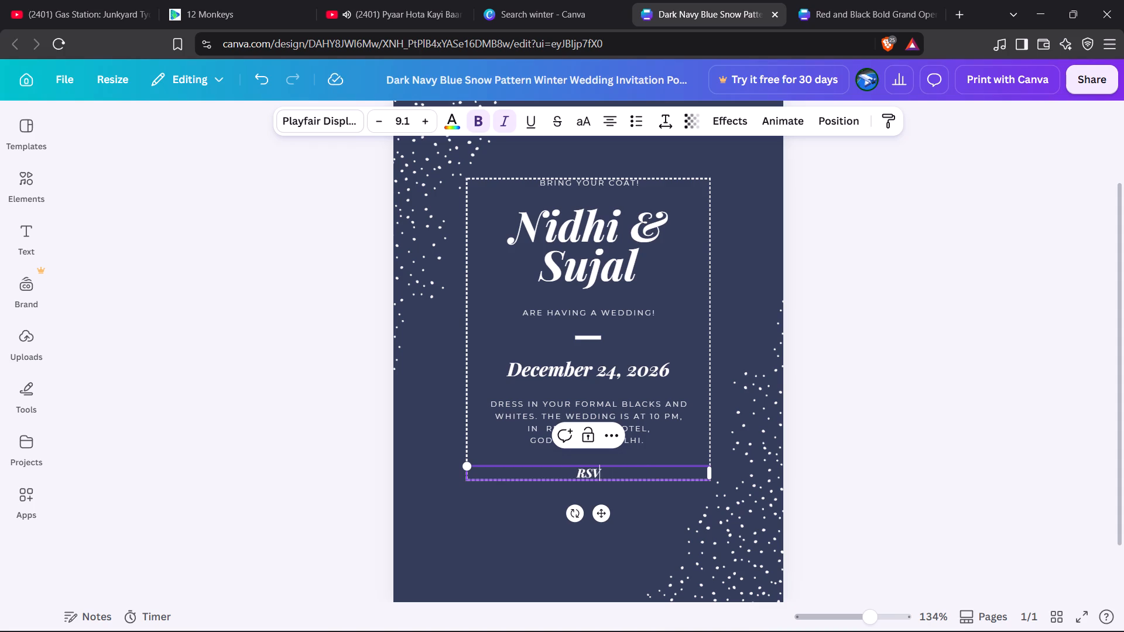
{"action": "key", "text": "BackSpace"}
{"action": "key", "text": "BackSpace"}
{"action": "key", "text": "BackSpace"}
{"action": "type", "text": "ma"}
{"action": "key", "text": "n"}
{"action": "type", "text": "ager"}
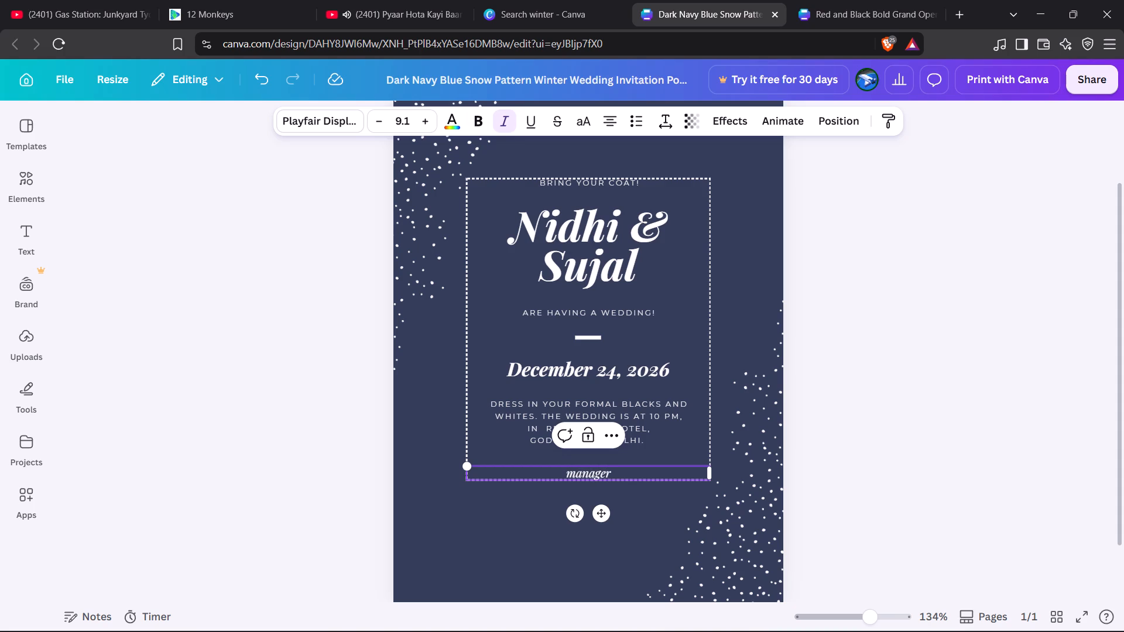
Insert "wedding" and a space before "manager" in the contact line.
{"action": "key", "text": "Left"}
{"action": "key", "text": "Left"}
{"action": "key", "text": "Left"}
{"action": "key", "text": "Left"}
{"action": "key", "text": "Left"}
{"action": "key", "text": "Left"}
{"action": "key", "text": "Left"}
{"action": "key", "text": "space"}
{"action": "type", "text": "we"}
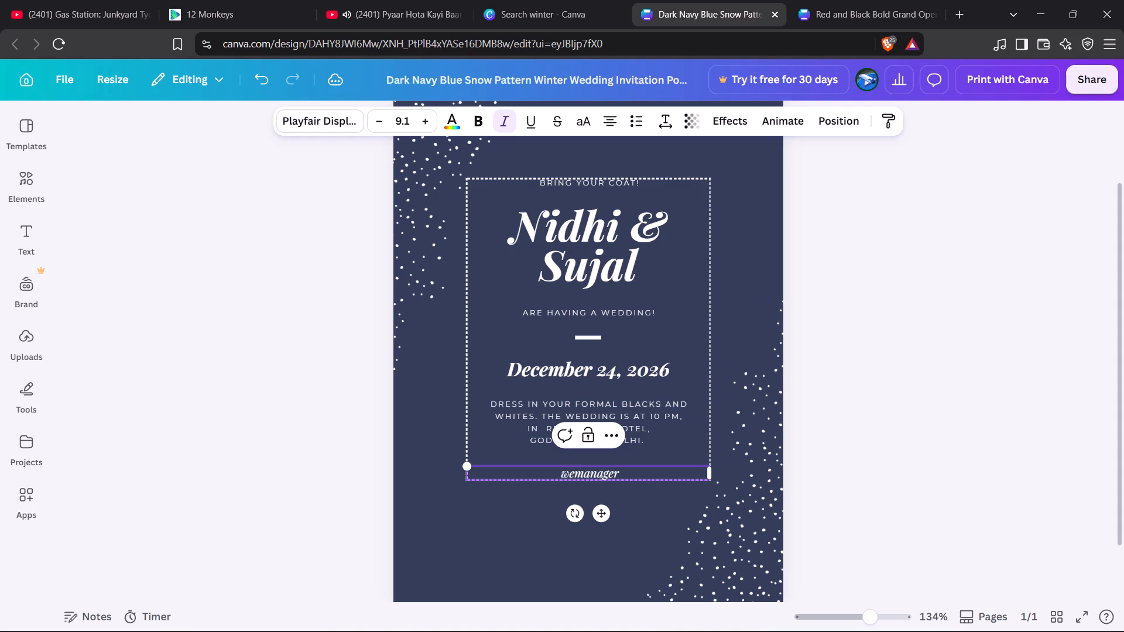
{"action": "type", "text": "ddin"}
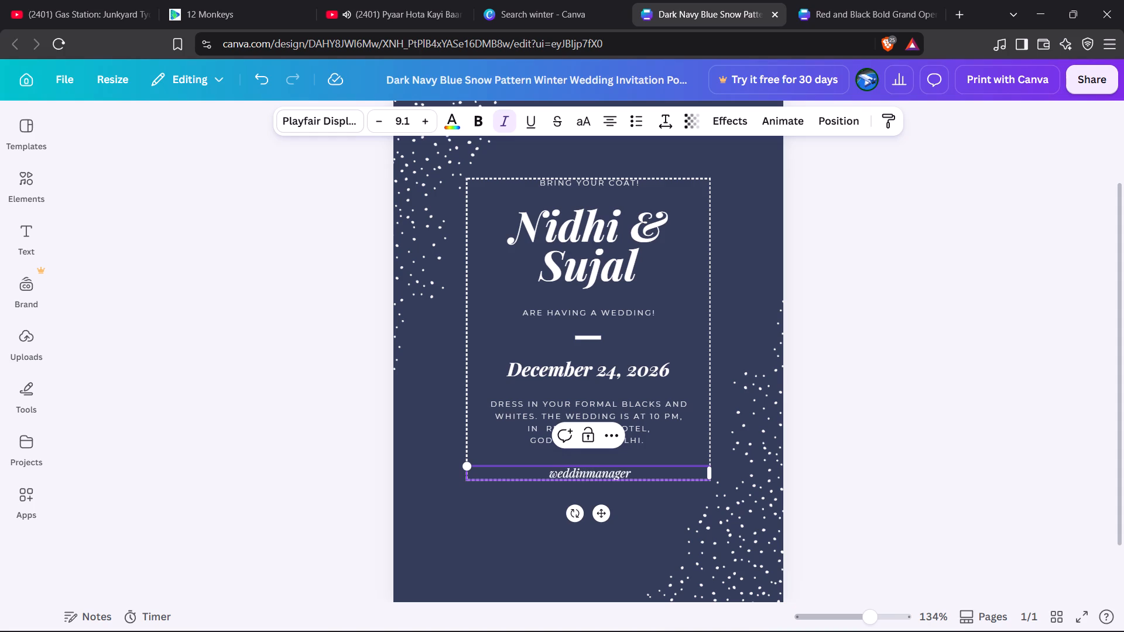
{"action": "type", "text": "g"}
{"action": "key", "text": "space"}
Add a spaced colon after "wedding manager" at the end of the contact line.
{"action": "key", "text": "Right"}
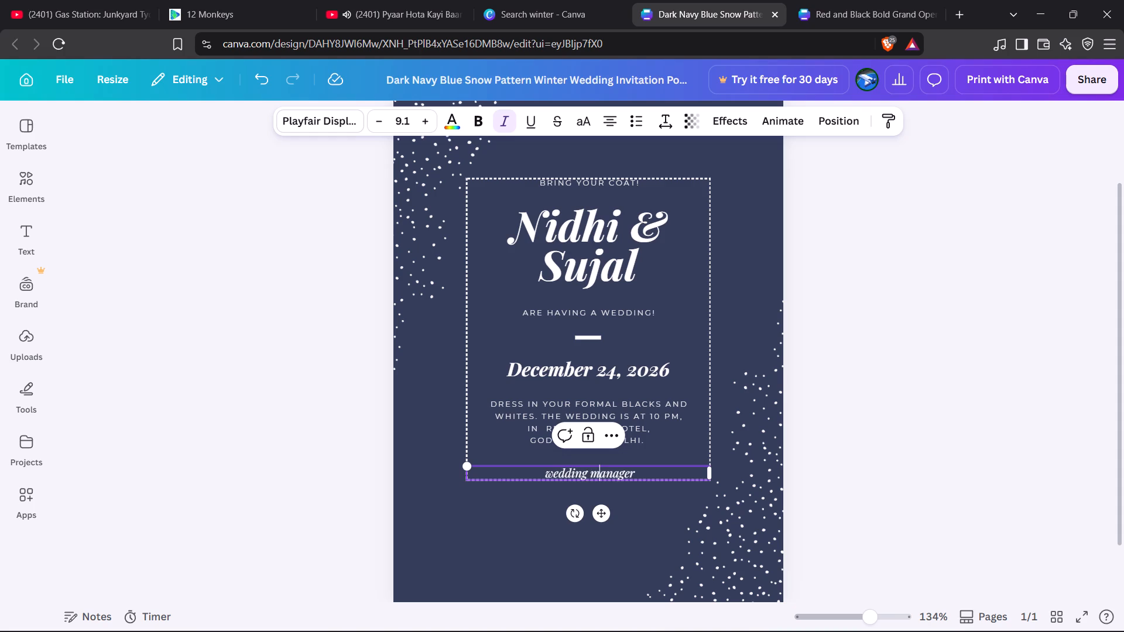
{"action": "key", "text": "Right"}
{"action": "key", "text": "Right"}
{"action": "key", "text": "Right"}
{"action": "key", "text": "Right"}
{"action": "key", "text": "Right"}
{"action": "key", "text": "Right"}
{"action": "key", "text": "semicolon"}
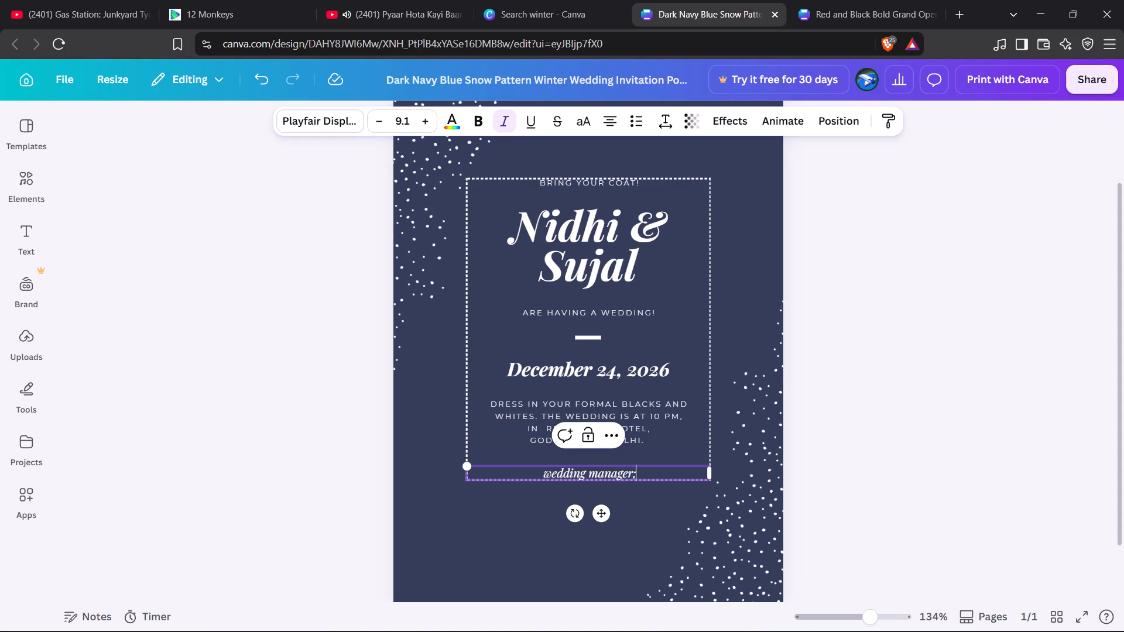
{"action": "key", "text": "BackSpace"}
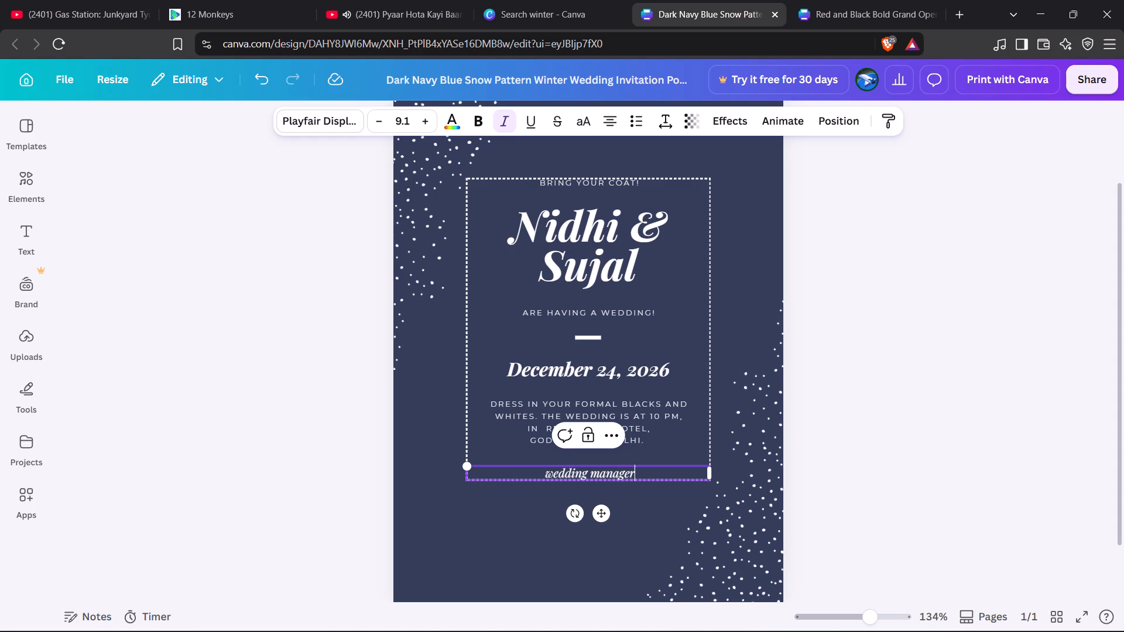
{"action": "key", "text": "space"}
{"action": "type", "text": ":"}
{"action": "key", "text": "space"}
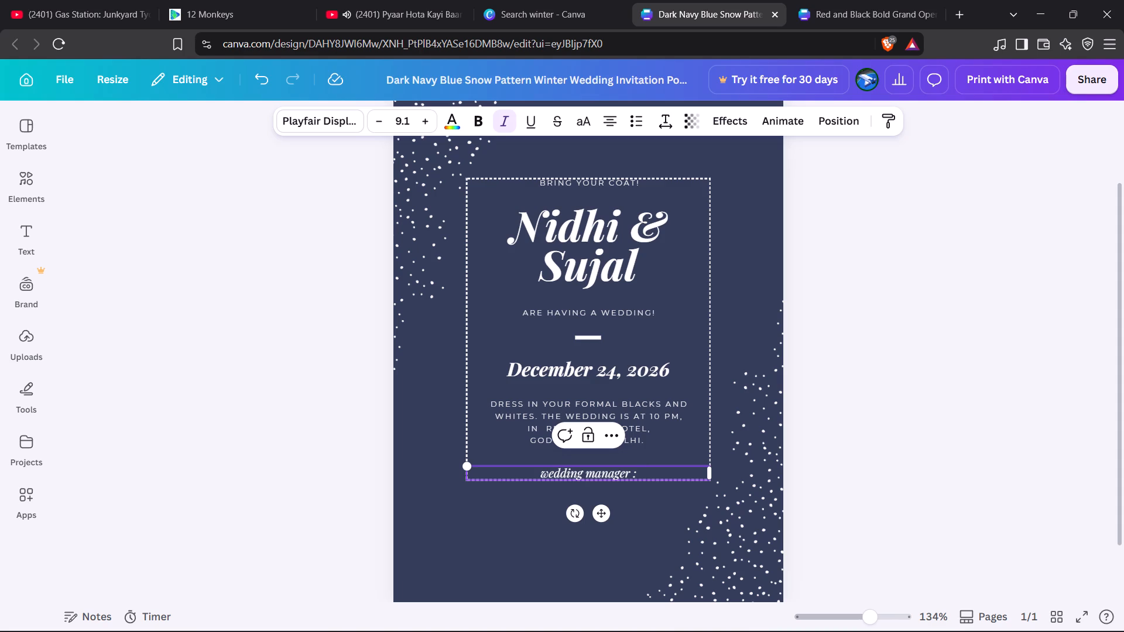
Add the manager's name "Mr Viraj" after the "wedding manager :" label.
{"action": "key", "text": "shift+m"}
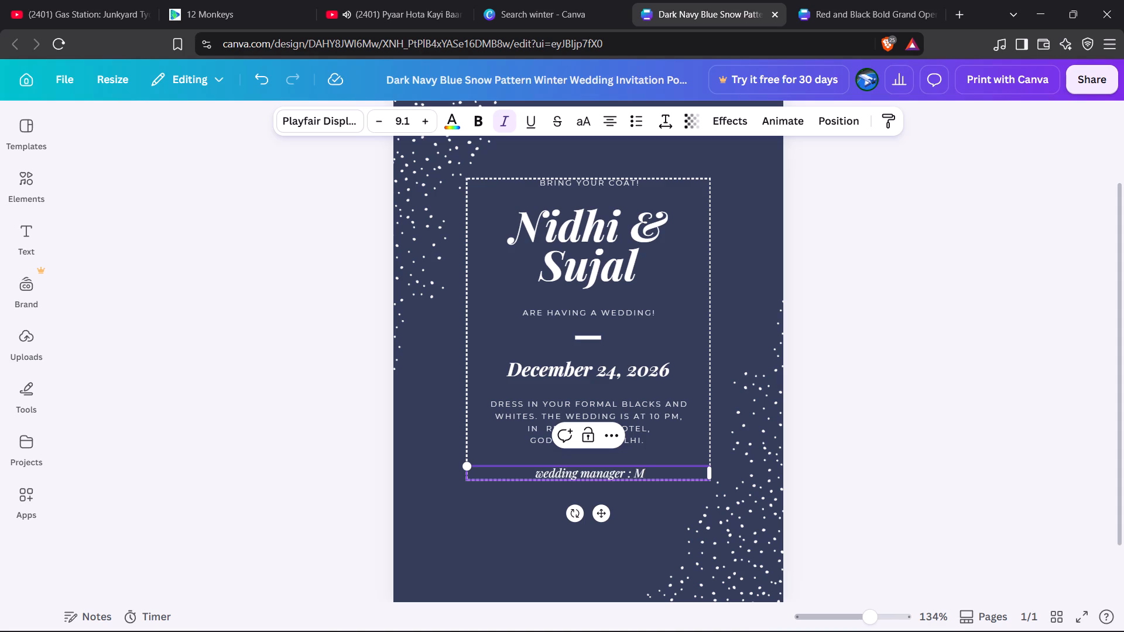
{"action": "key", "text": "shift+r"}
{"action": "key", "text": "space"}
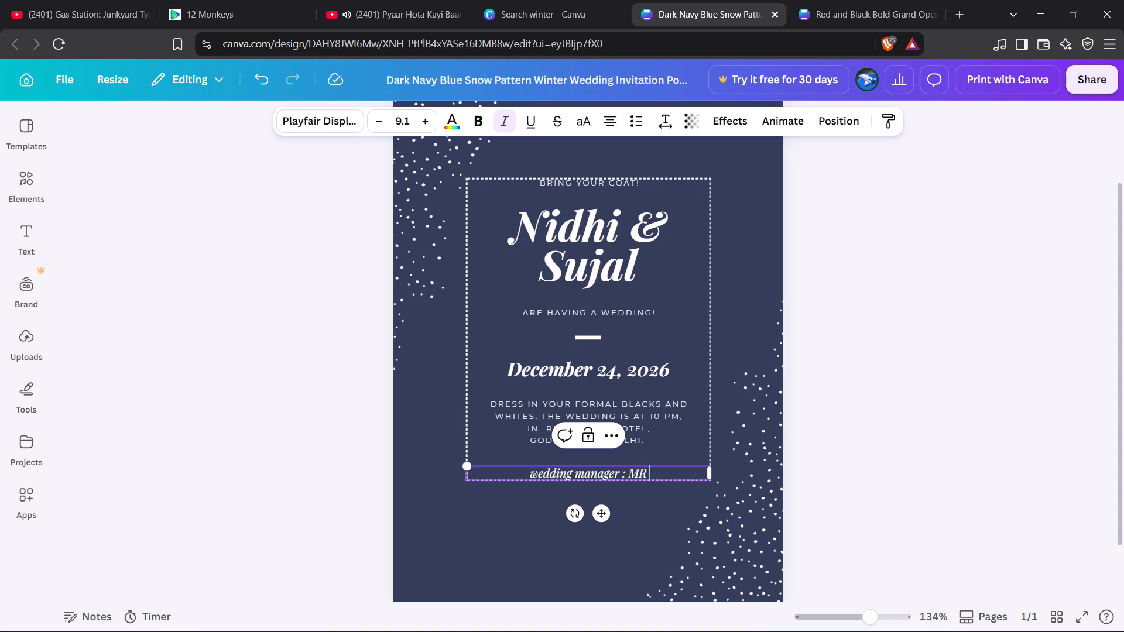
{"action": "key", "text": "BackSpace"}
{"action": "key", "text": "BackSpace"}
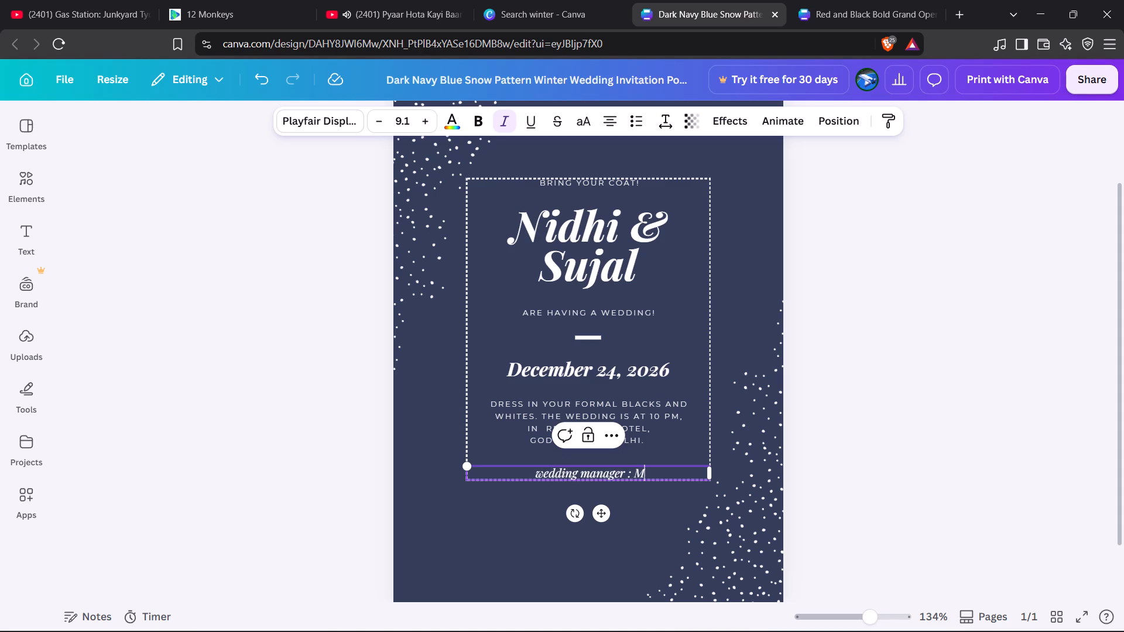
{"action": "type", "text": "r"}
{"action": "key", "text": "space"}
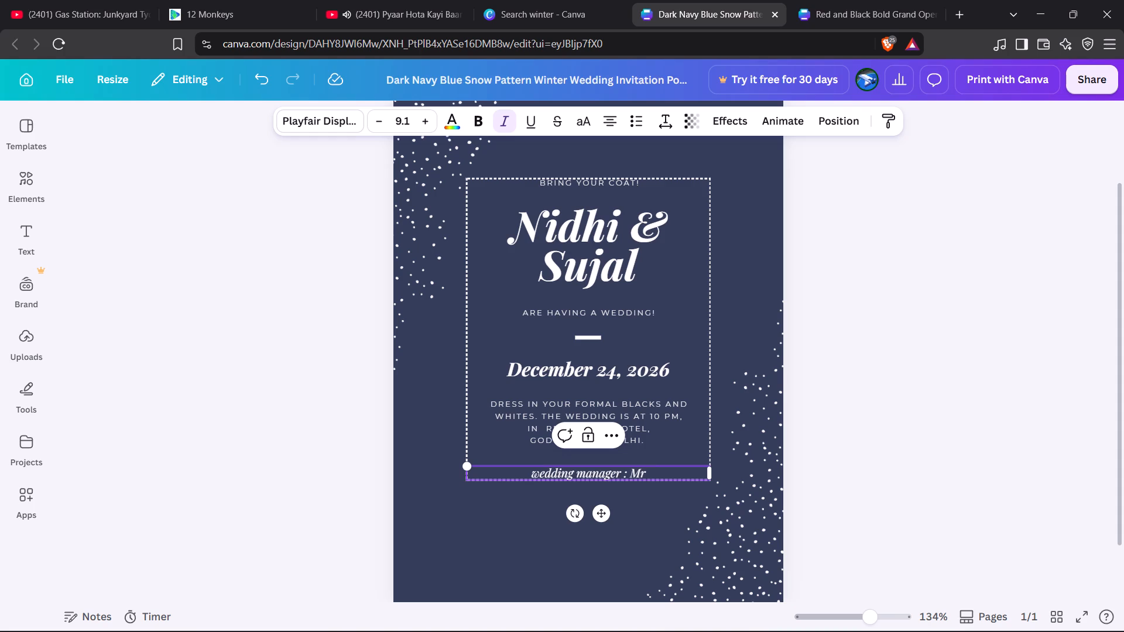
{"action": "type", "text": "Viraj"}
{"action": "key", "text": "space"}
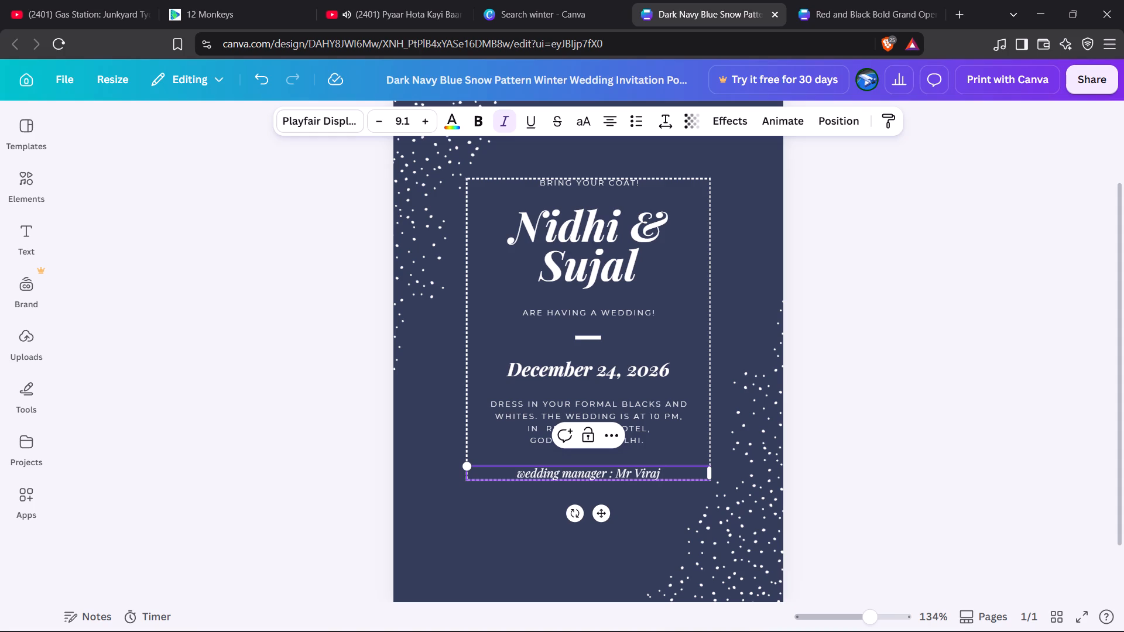
Add the title "Mr." directly before "Sujal" in the couple's names heading.
{"action": "left_click", "coordinate": [534, 281]}
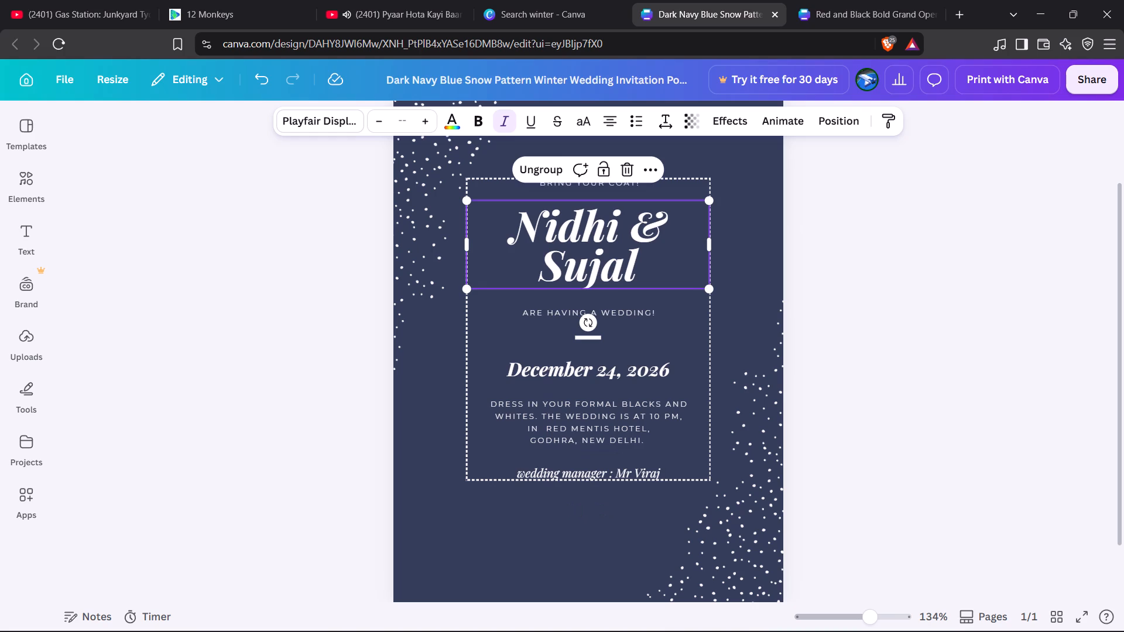
{"action": "left_click", "coordinate": [534, 271]}
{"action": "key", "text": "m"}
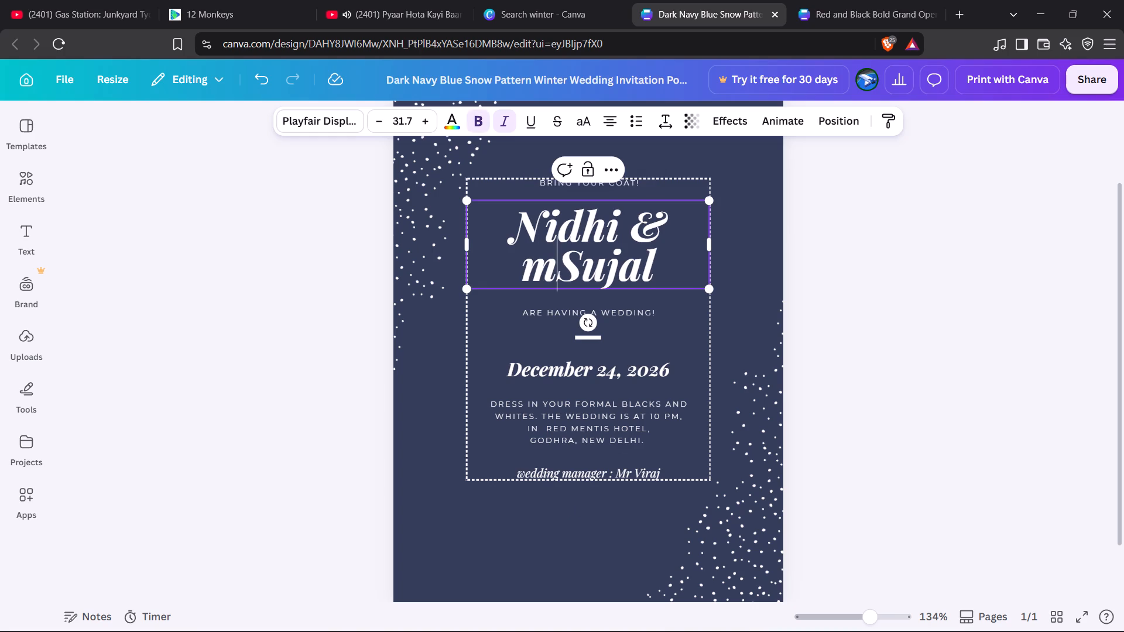
{"action": "key", "text": "BackSpace"}
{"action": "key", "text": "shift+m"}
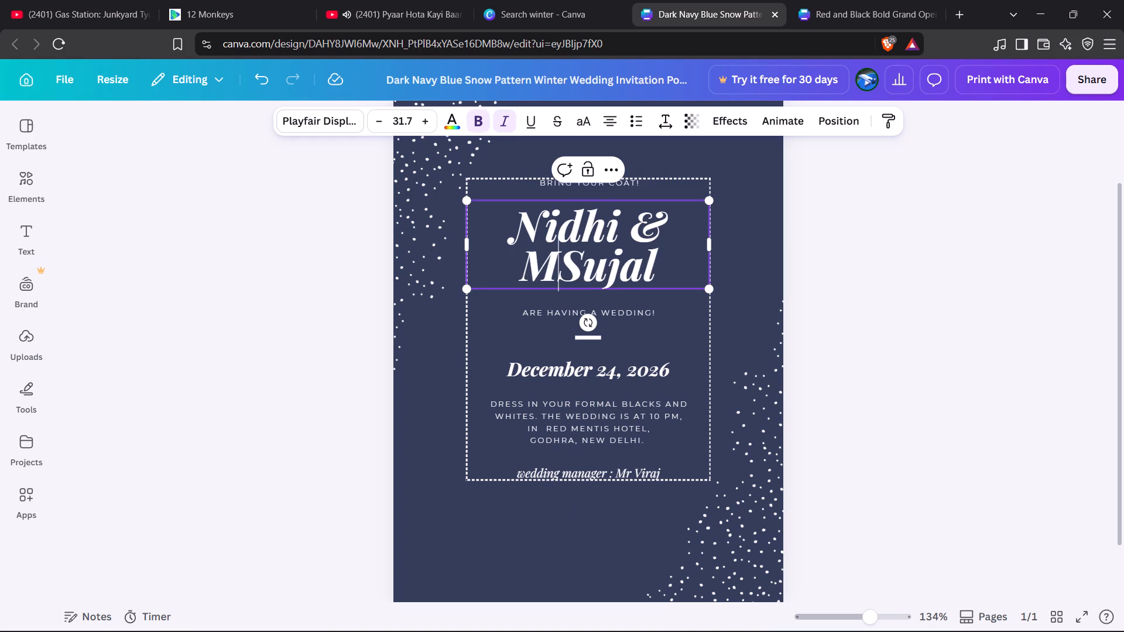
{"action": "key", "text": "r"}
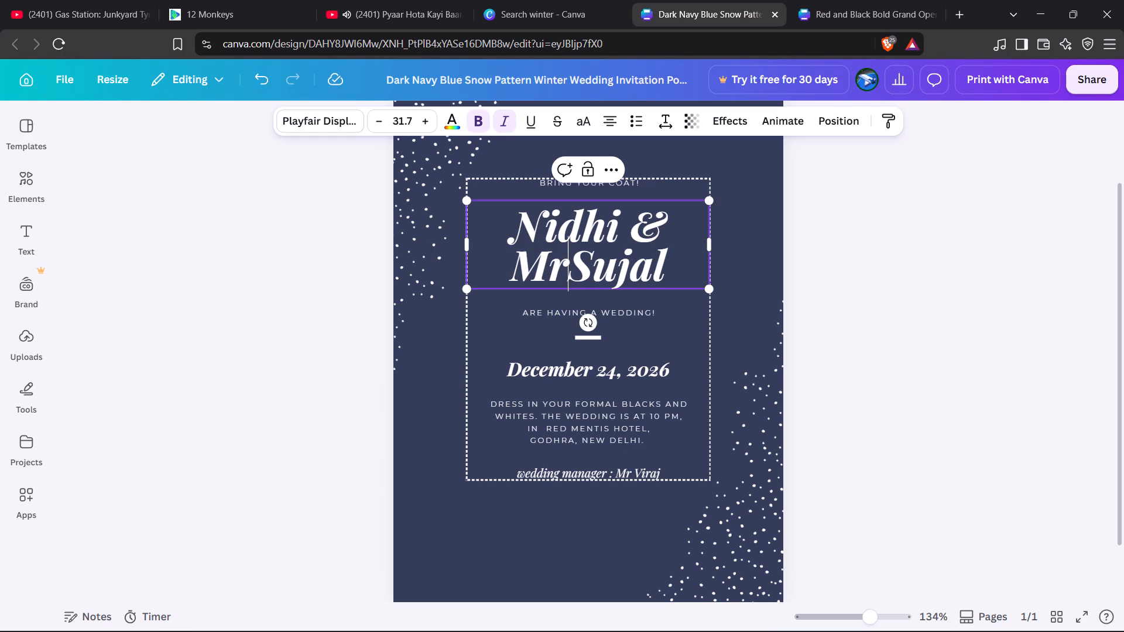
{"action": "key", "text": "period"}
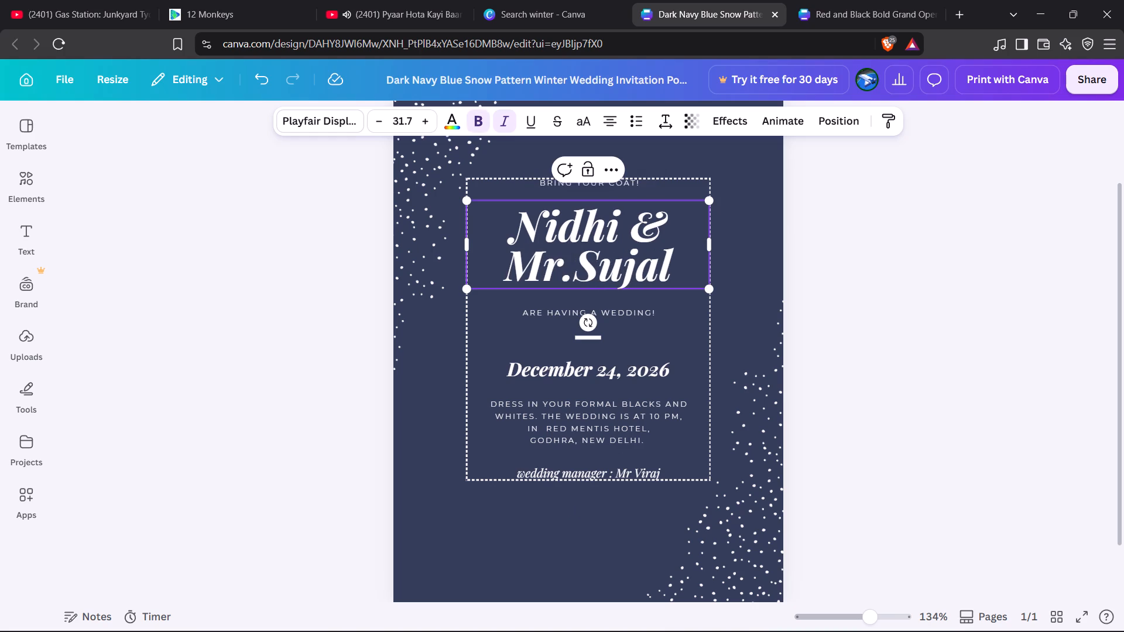
Add the title "Mrs" directly before "Nidhi" in the couple's names heading.
{"action": "left_click", "coordinate": [505, 229]}
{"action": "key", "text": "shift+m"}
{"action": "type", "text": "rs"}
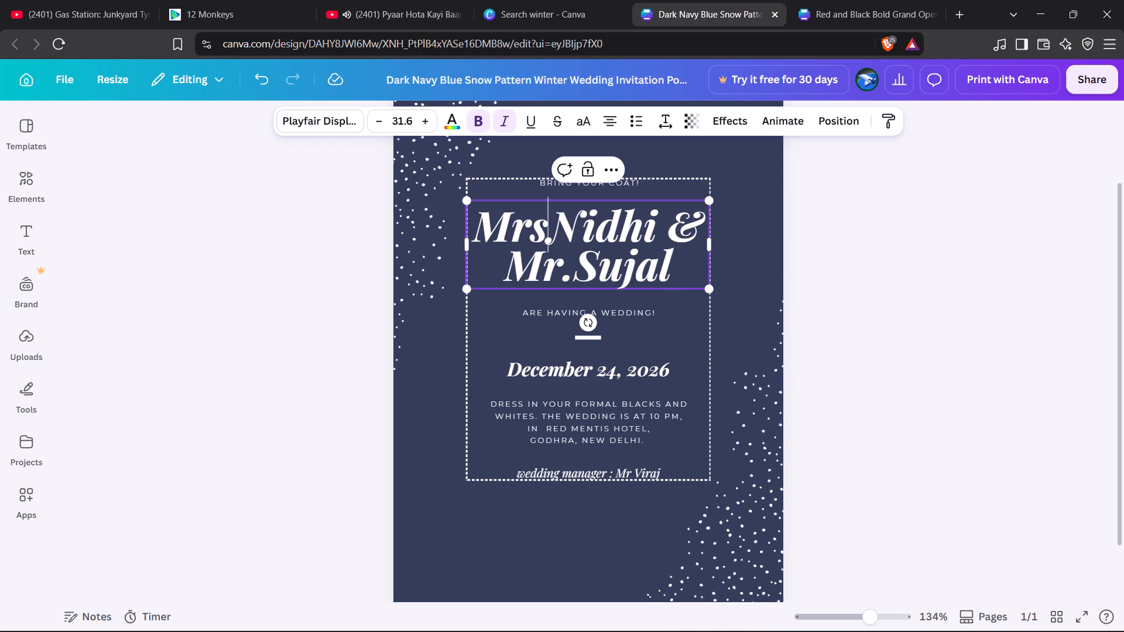
Add a new line below "wedding manager : Mr Viraj" with the label "mobile no :".
{"action": "left_click", "coordinate": [659, 471]}
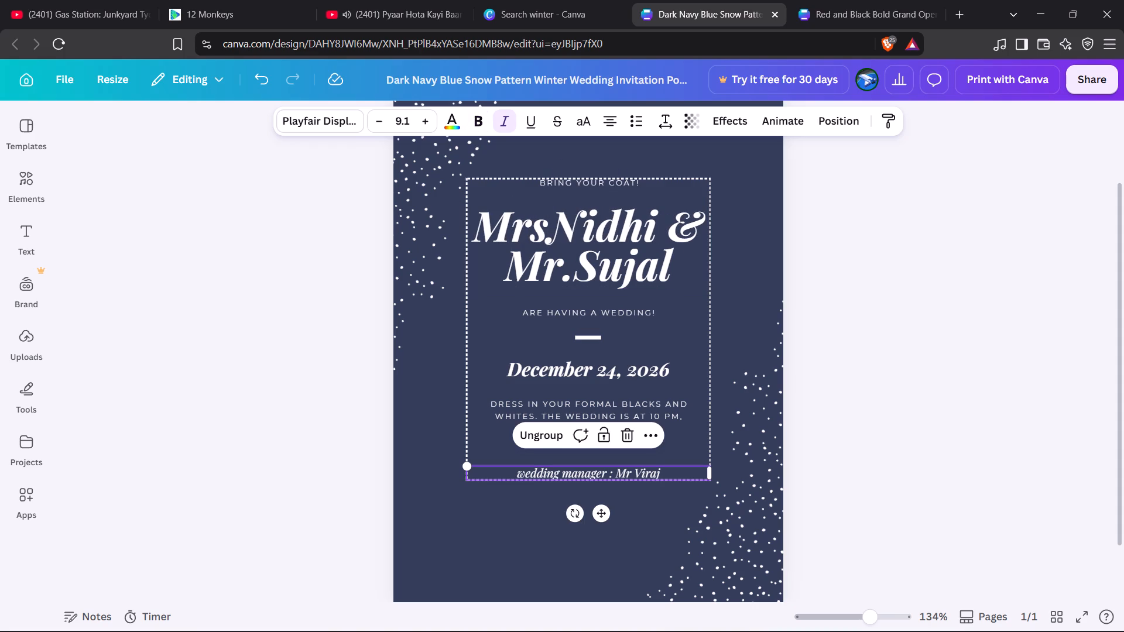
{"action": "left_click", "coordinate": [659, 471]}
{"action": "left_click", "coordinate": [845, 415]}
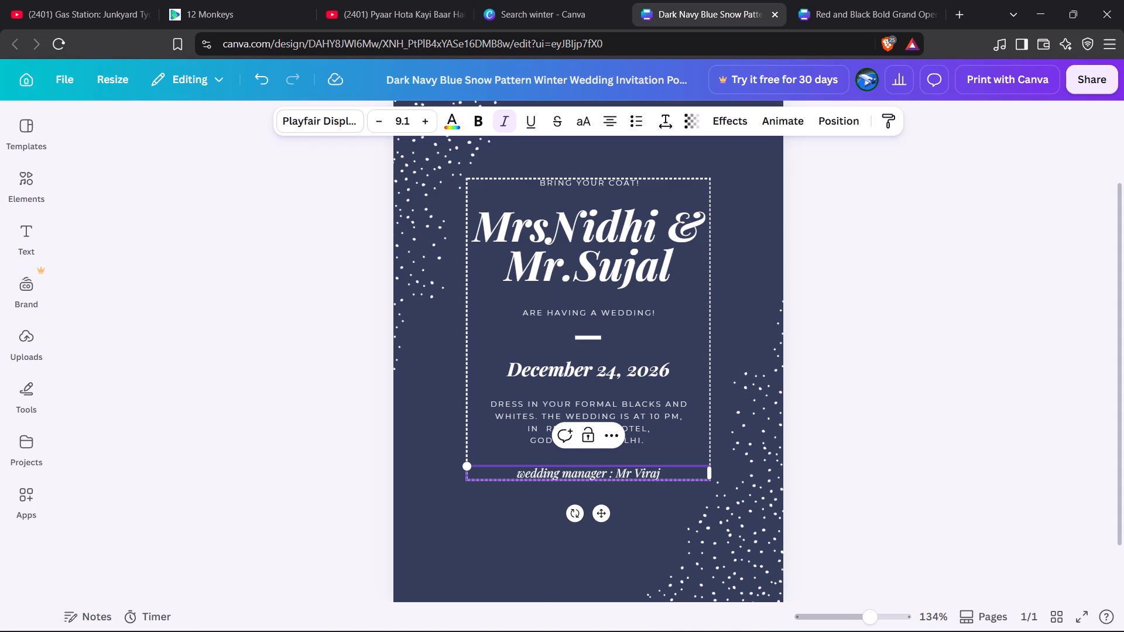
{"action": "left_click", "coordinate": [668, 475]}
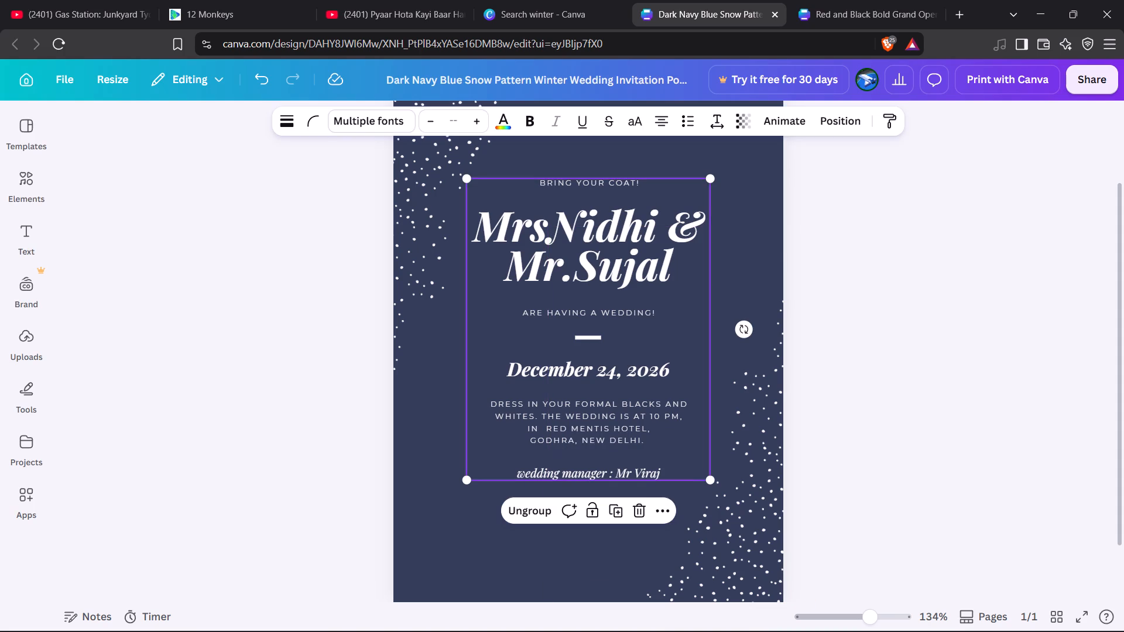
{"action": "left_click", "coordinate": [653, 473]}
{"action": "left_click", "coordinate": [653, 473]}
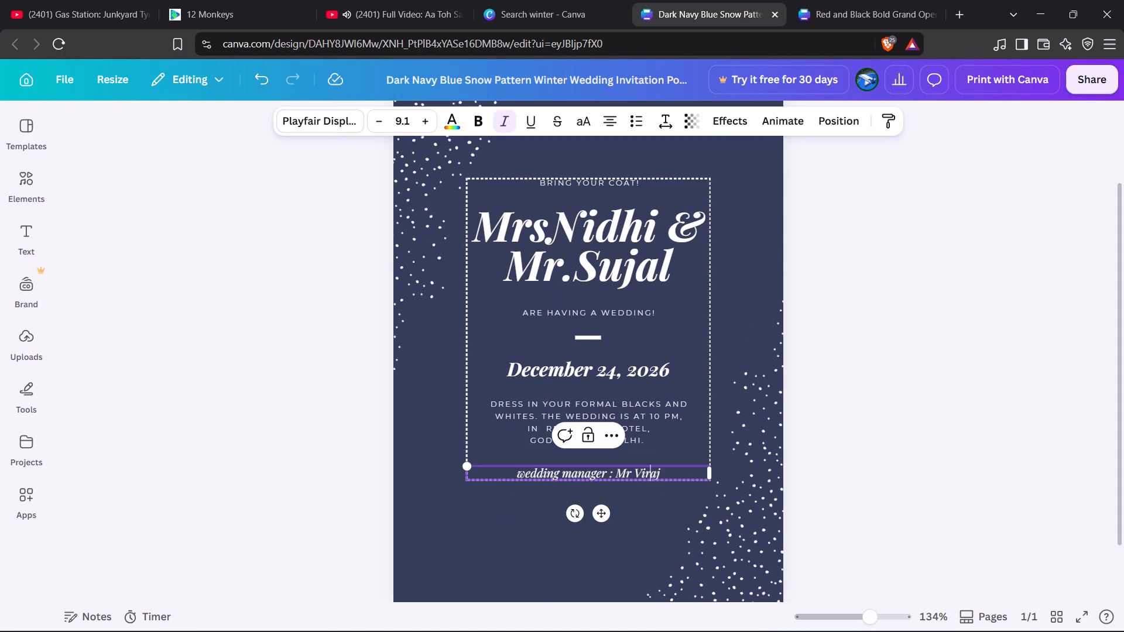
{"action": "key", "text": "Right"}
{"action": "key", "text": "Right"}
{"action": "key", "text": "Right"}
{"action": "key", "text": "Return"}
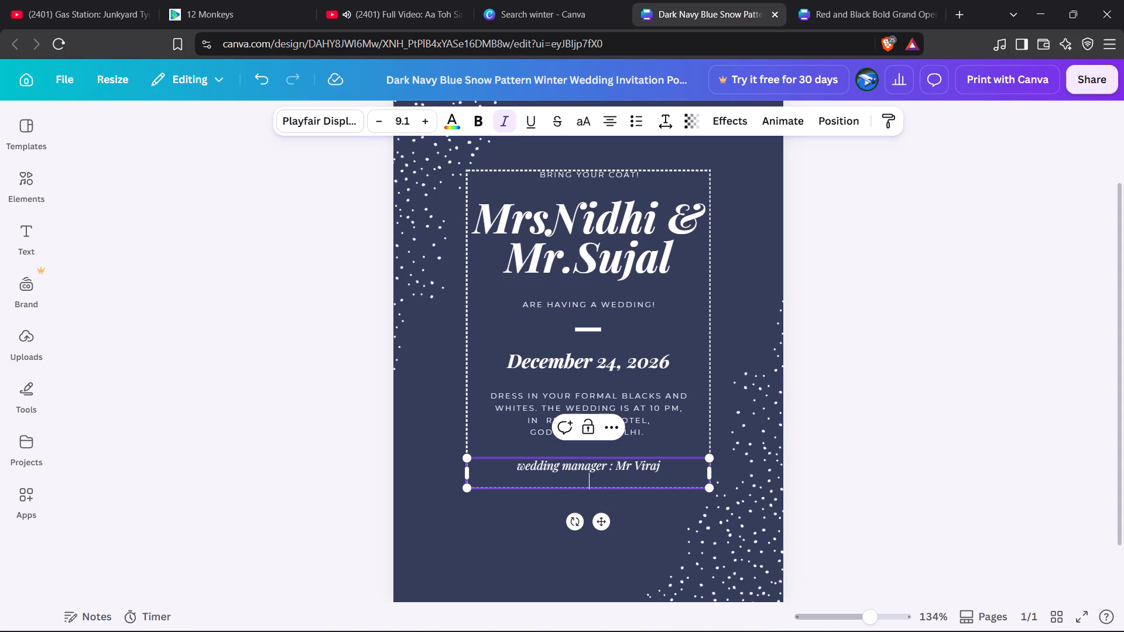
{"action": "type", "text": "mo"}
Complete the "mobile no :" label and place it on its own line below the wedding manager's name.
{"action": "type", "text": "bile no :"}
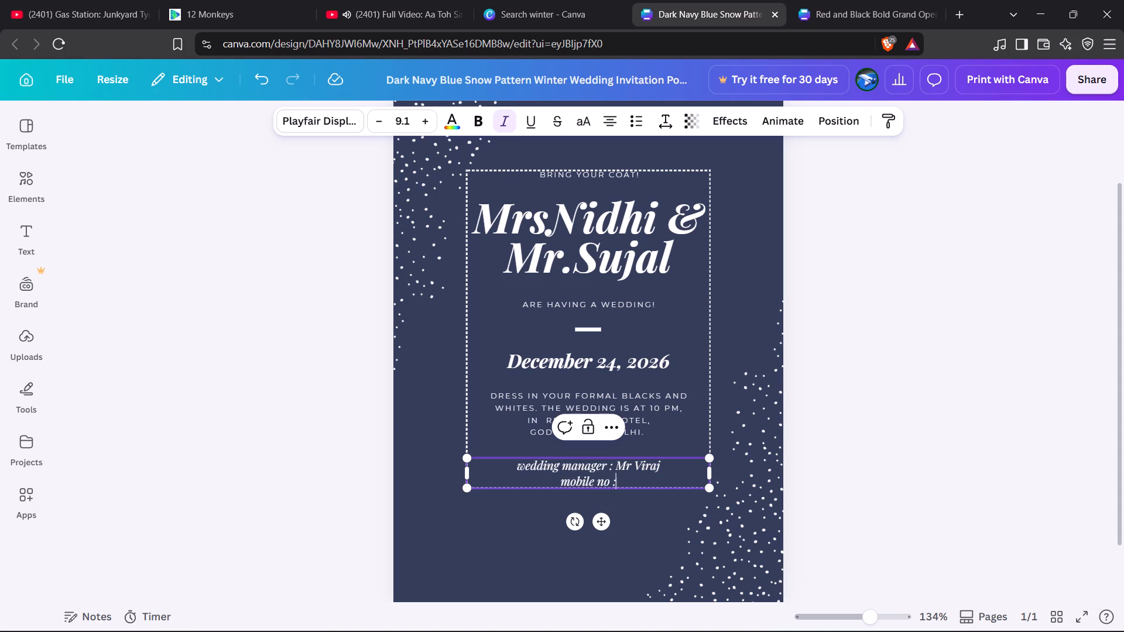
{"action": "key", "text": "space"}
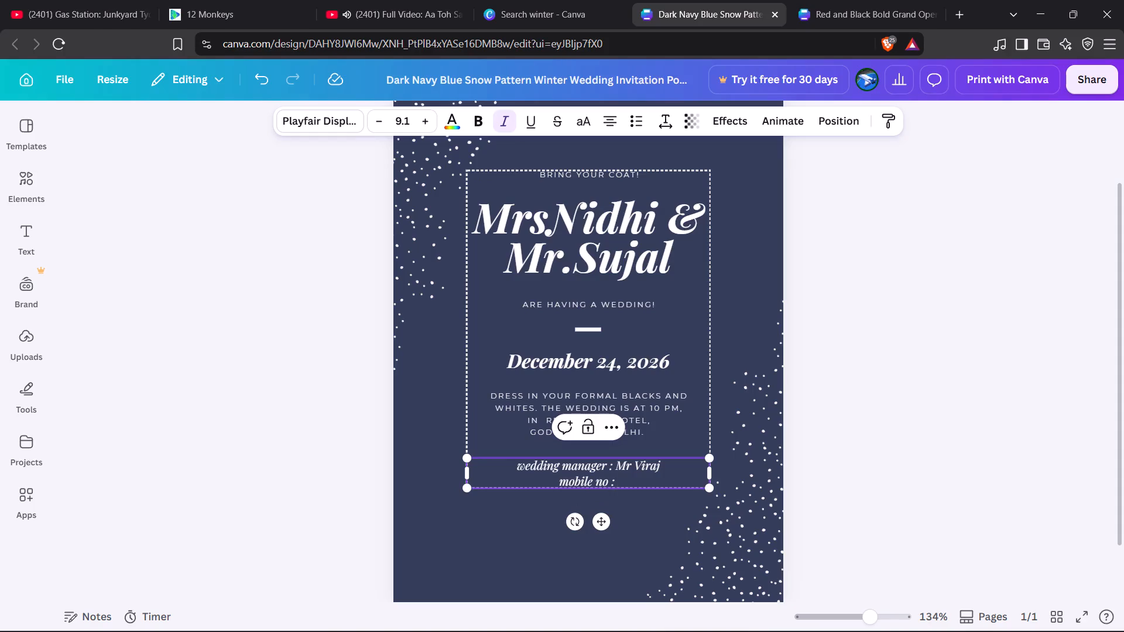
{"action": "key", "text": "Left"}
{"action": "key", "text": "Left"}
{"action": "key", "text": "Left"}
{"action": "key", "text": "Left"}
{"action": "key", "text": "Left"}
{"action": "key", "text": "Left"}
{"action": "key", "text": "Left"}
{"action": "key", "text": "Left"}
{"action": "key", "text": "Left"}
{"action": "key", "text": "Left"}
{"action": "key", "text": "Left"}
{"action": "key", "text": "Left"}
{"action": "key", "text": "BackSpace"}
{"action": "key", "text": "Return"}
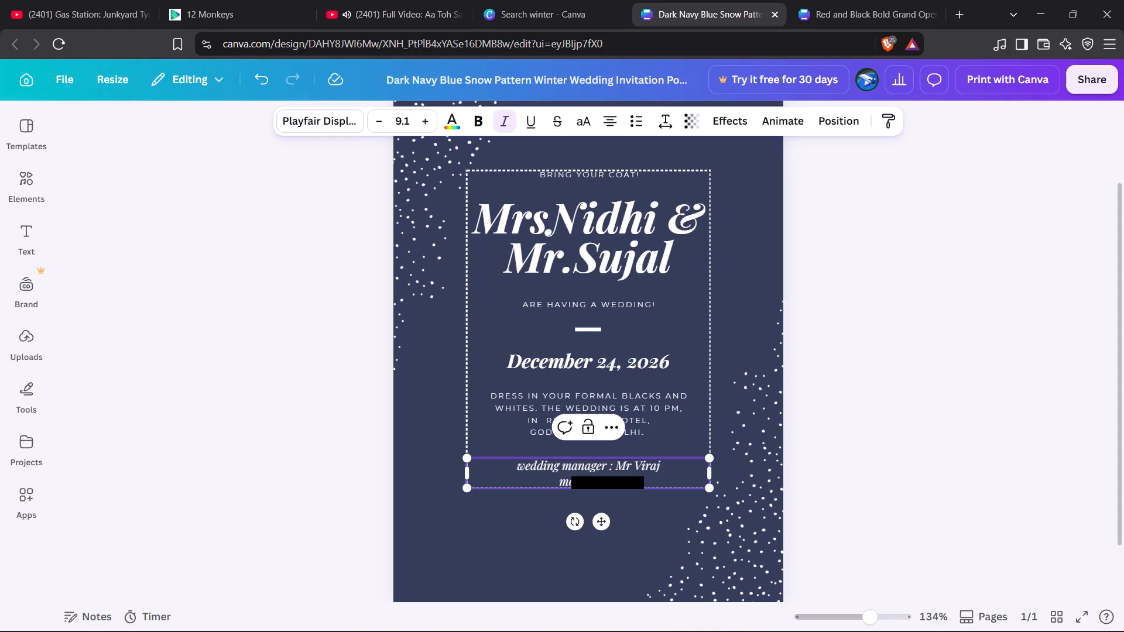
Enter the wedding manager's mobile number after "mobile no :", starting with the country code +91.
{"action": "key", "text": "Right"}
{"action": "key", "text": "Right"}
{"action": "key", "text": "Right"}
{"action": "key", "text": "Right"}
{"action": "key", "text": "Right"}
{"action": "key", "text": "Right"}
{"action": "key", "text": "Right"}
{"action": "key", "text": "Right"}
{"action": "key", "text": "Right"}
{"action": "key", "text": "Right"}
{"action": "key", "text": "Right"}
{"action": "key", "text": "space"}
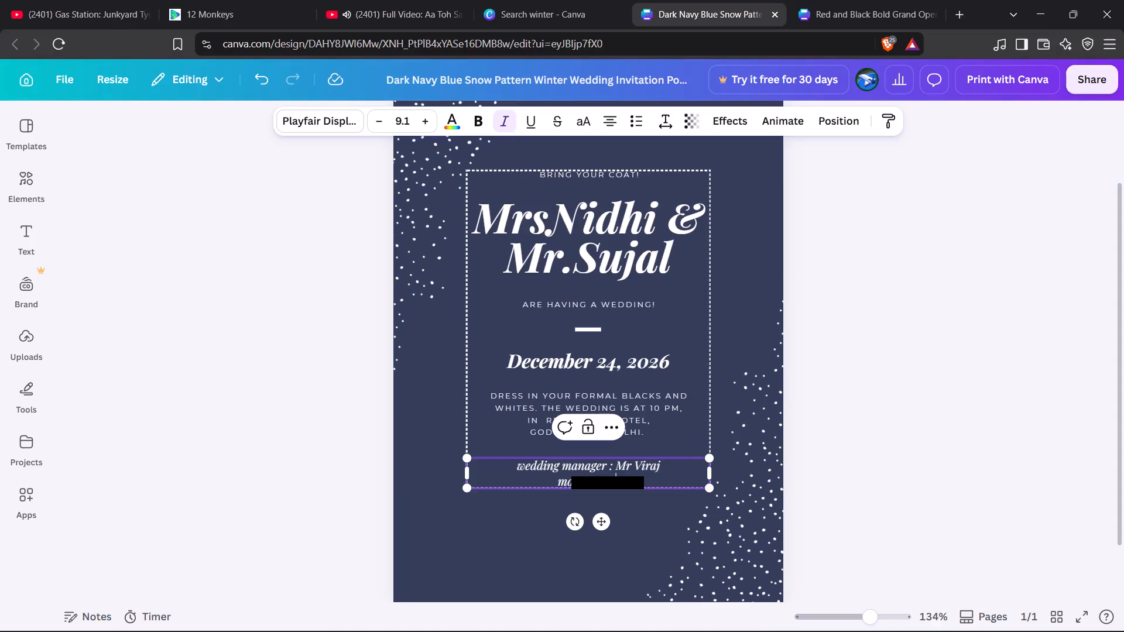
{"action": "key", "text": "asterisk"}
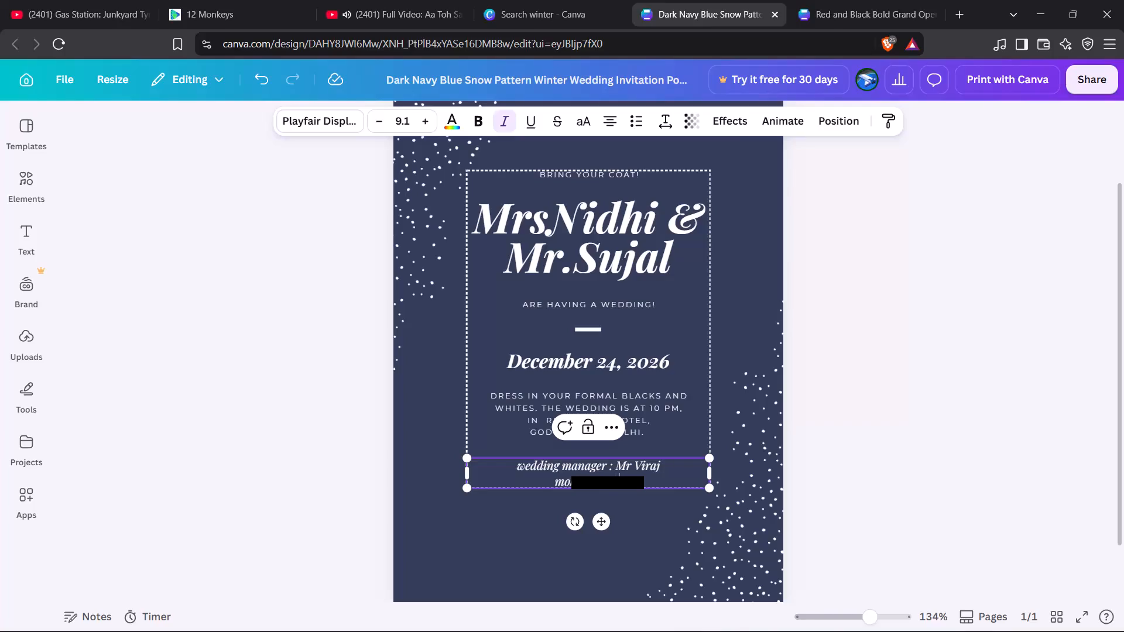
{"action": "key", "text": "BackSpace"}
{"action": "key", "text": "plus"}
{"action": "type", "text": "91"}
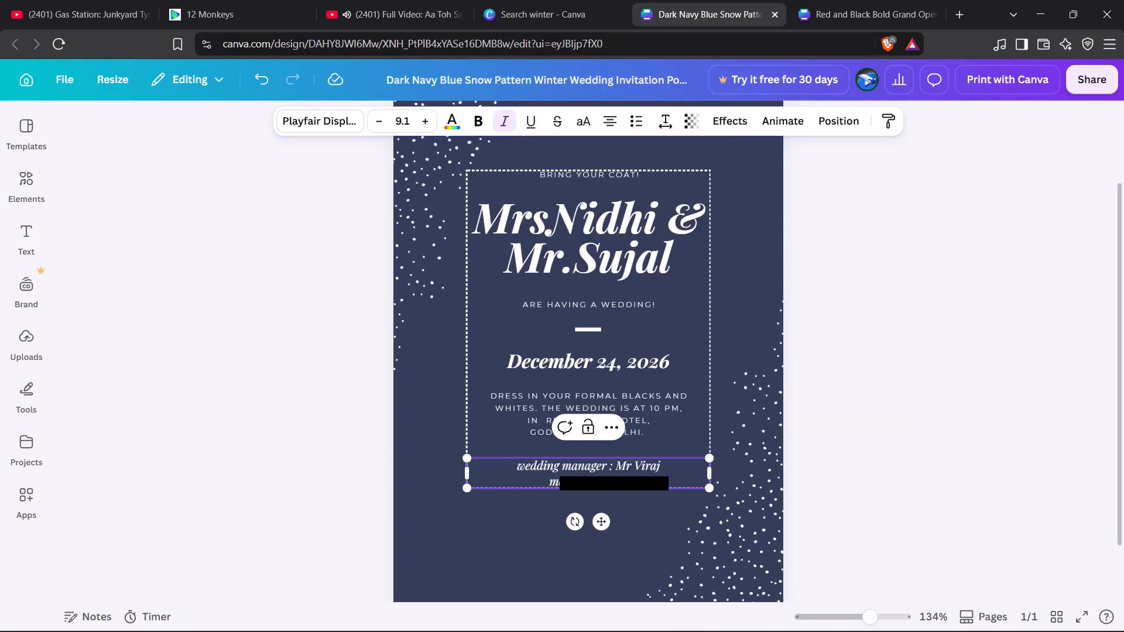
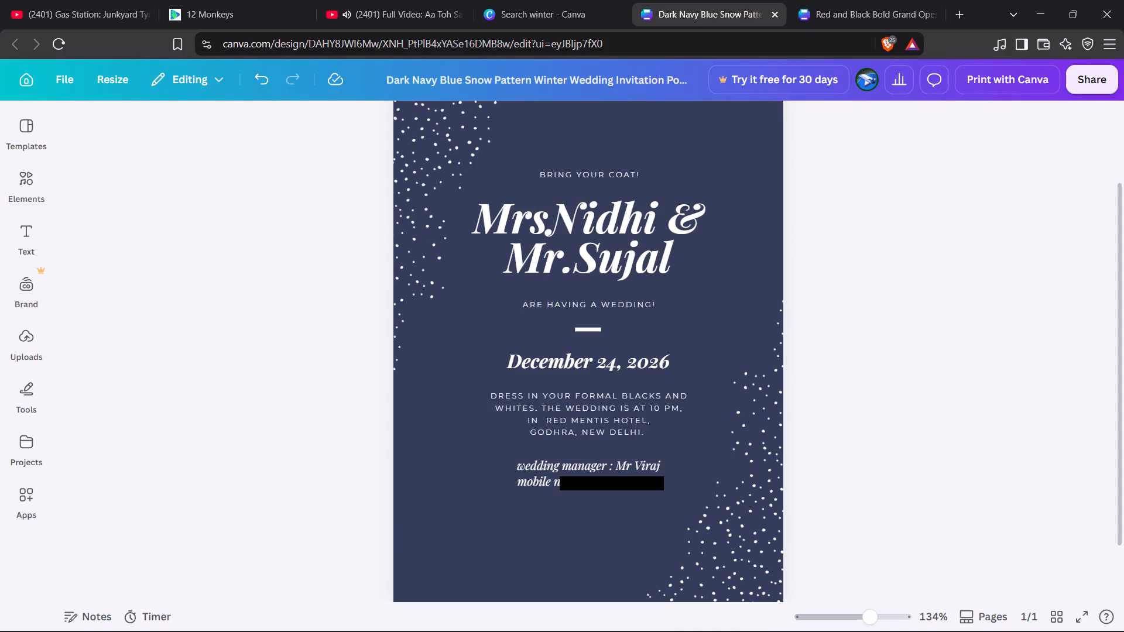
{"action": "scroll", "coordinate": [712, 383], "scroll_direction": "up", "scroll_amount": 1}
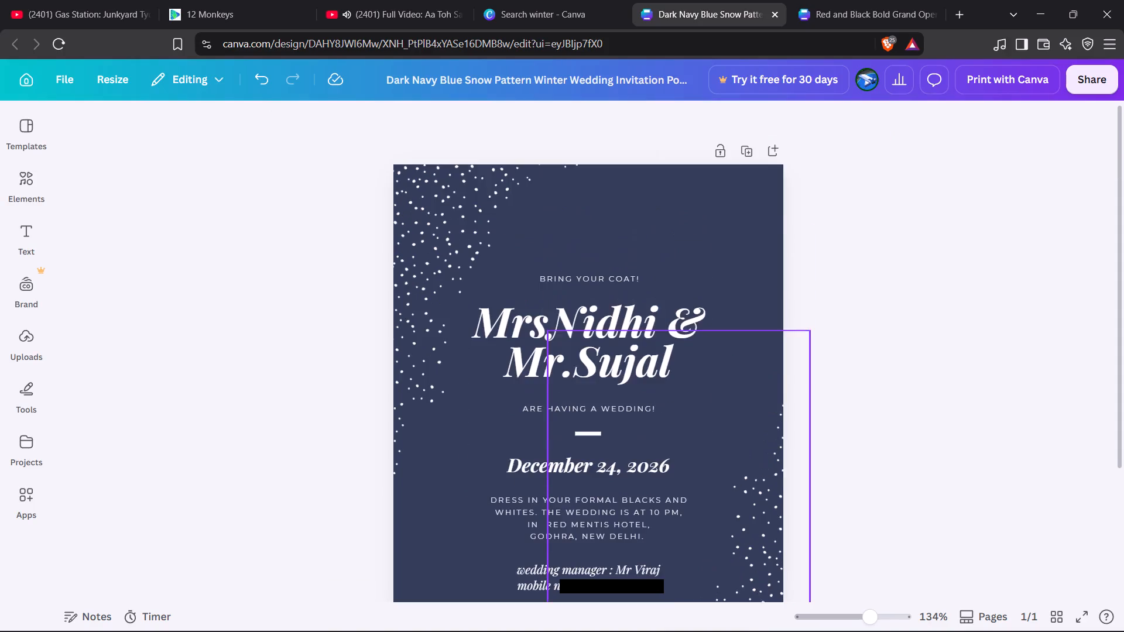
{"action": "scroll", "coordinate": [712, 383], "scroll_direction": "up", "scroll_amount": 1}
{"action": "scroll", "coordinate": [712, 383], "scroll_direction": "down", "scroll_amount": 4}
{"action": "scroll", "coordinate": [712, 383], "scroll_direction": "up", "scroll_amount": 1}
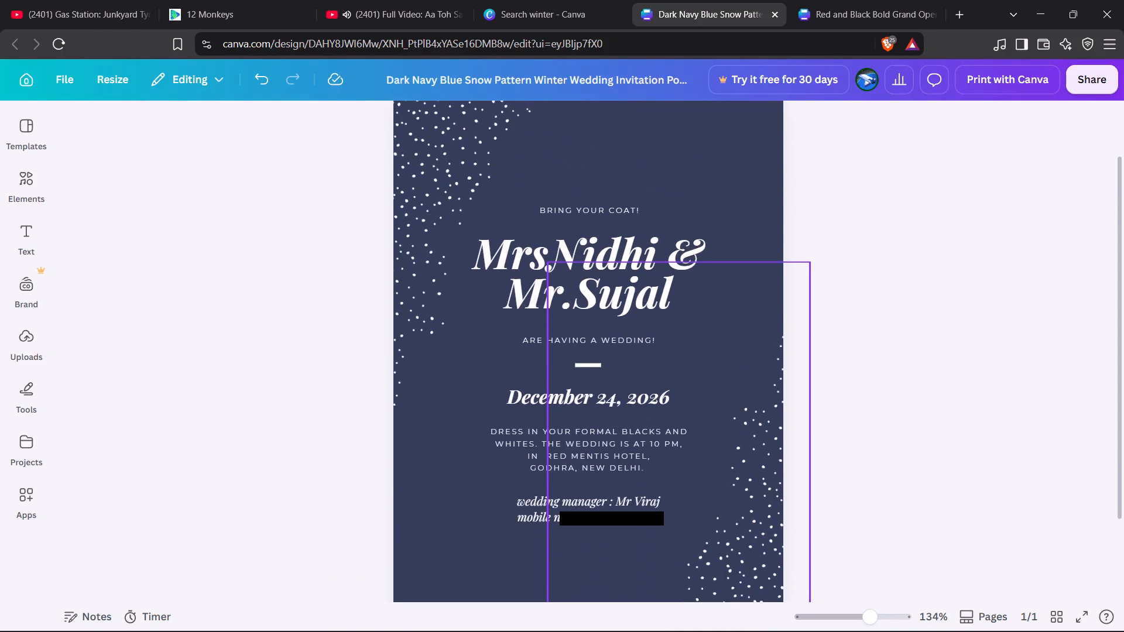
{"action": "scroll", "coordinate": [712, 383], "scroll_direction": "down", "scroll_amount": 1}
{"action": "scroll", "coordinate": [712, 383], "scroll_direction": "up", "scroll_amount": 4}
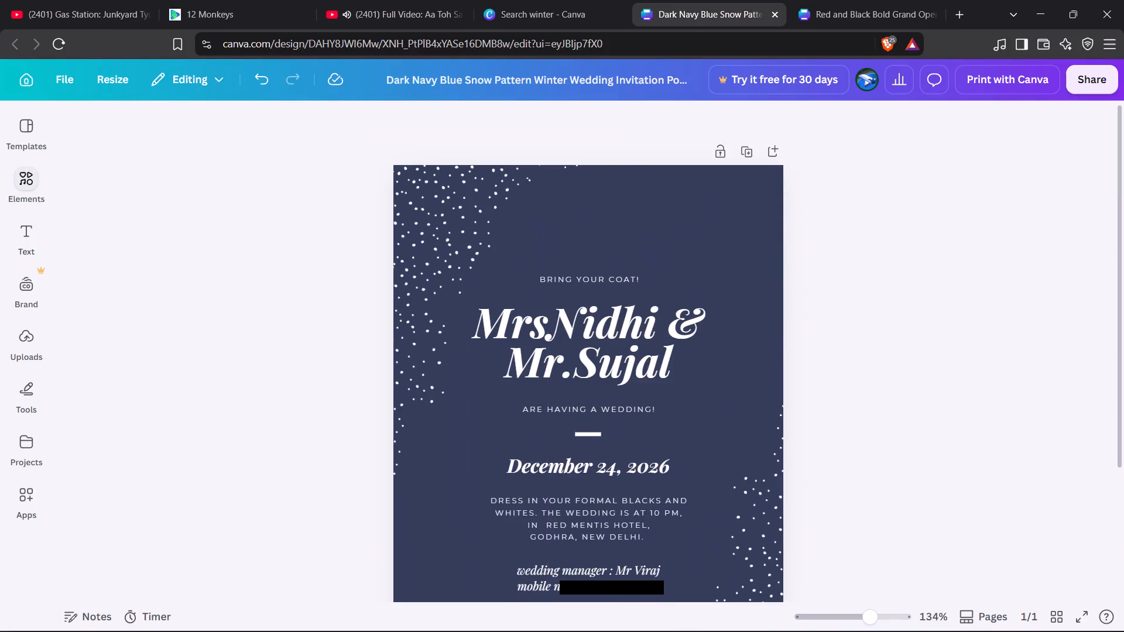
Browse the Animations category of the design elements for a decoration that suits the winter wedding invitation.
{"action": "left_click", "coordinate": [30, 189]}
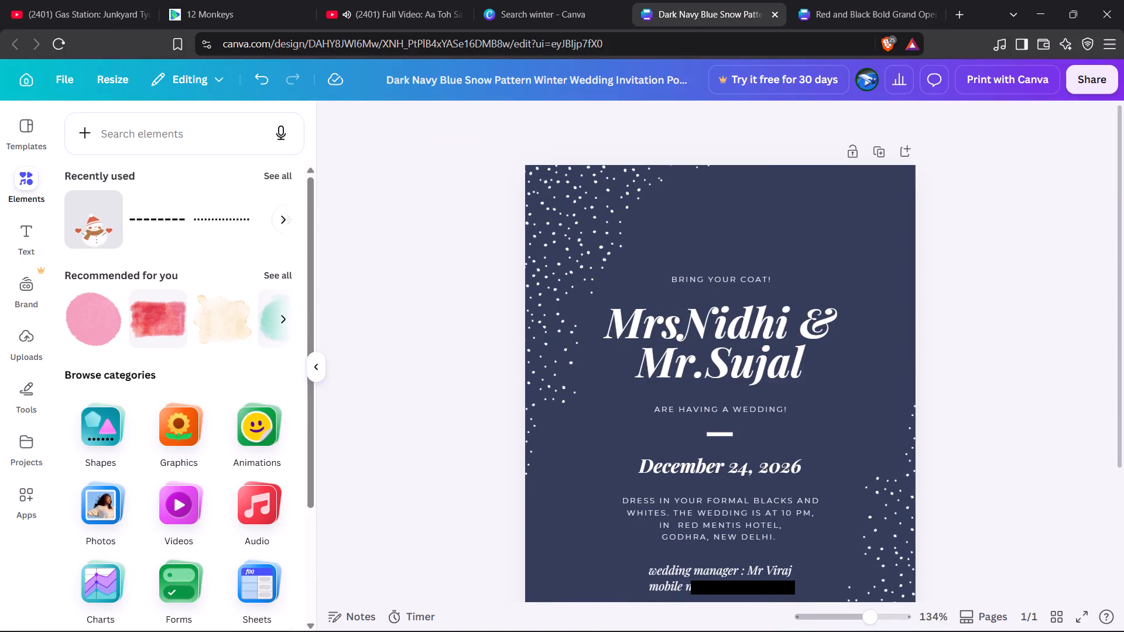
{"action": "left_click", "coordinate": [264, 428]}
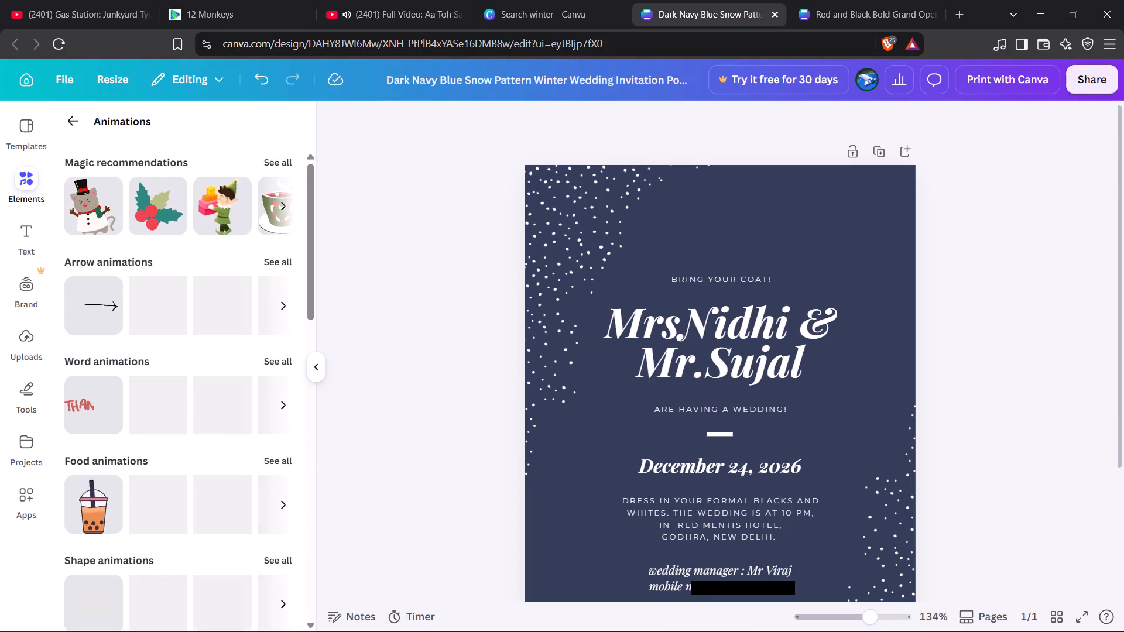
{"action": "scroll", "coordinate": [232, 405], "scroll_direction": "up", "scroll_amount": 1}
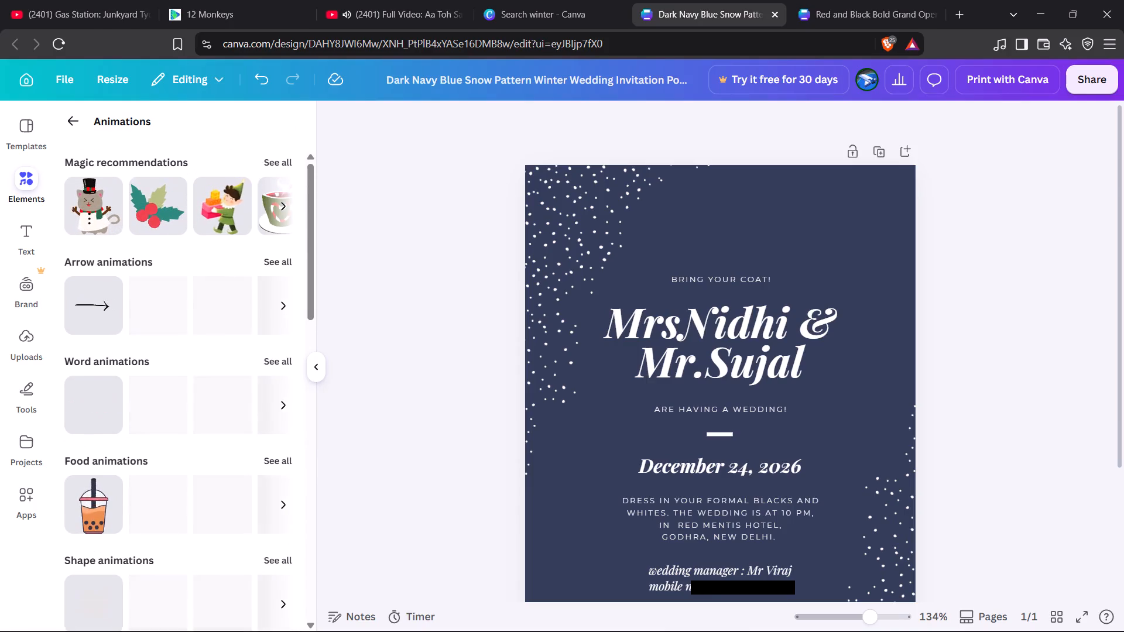
{"action": "scroll", "coordinate": [232, 405], "scroll_direction": "down", "scroll_amount": 3}
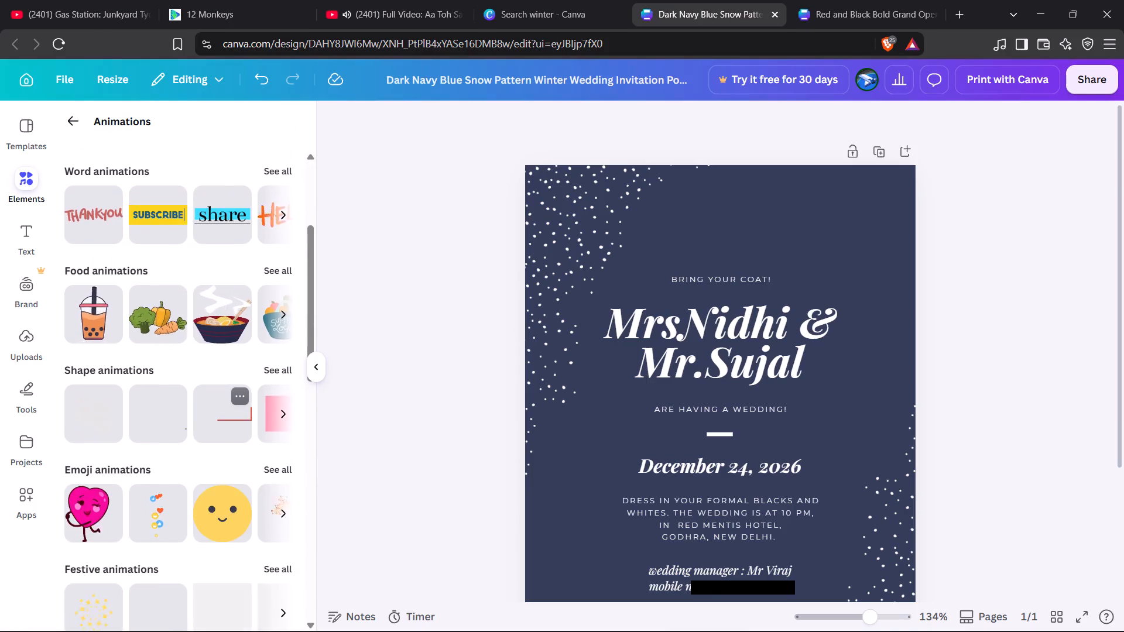
{"action": "scroll", "coordinate": [232, 405], "scroll_direction": "down", "scroll_amount": 4}
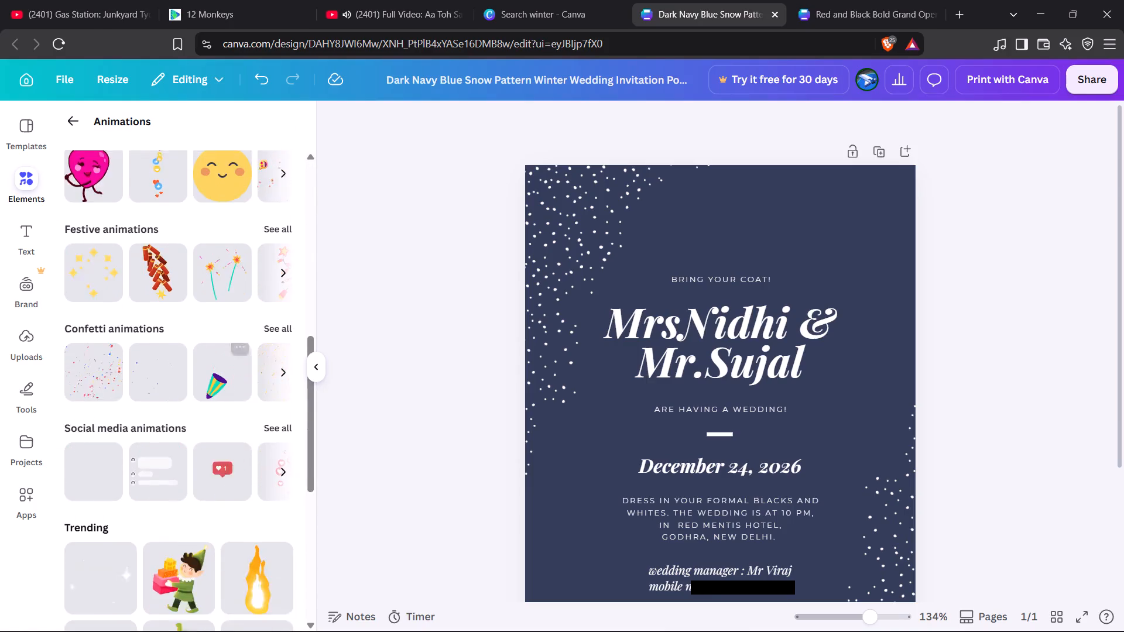
{"action": "scroll", "coordinate": [232, 405], "scroll_direction": "down", "scroll_amount": 4}
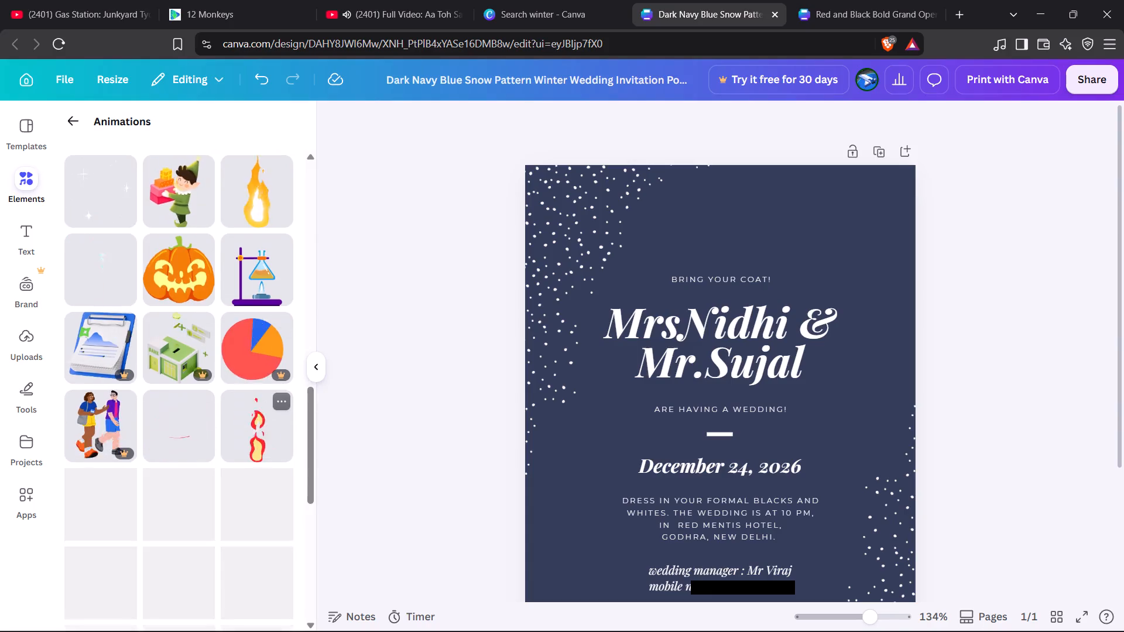
{"action": "scroll", "coordinate": [232, 405], "scroll_direction": "down", "scroll_amount": 1}
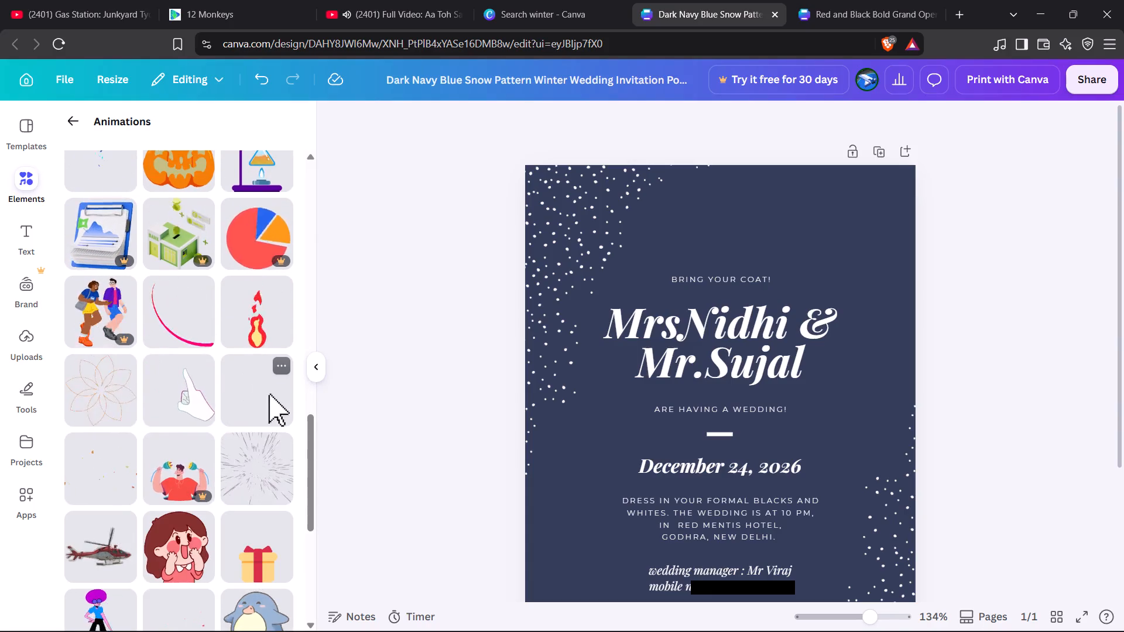
{"action": "scroll", "coordinate": [232, 405], "scroll_direction": "down", "scroll_amount": 3}
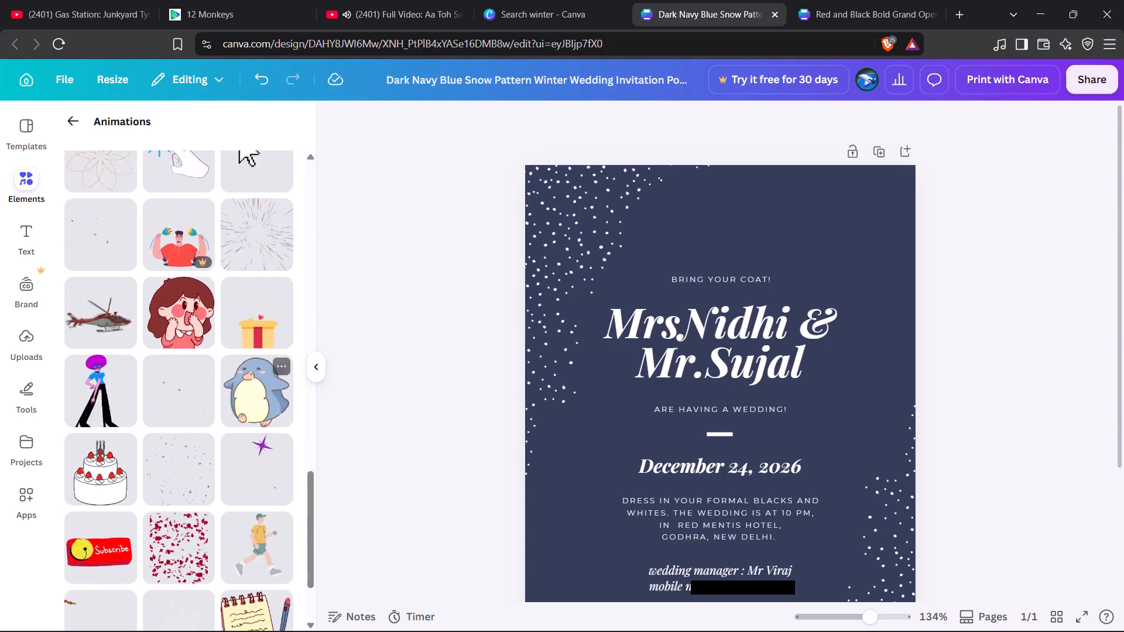
{"action": "scroll", "coordinate": [232, 405], "scroll_direction": "down", "scroll_amount": 3}
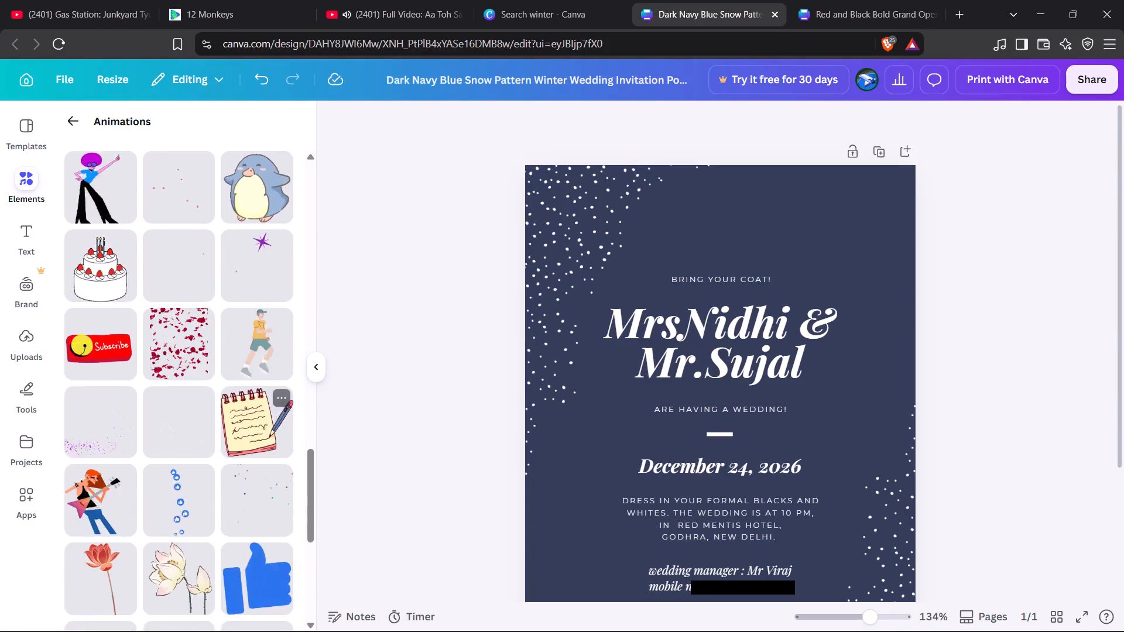
{"action": "scroll", "coordinate": [232, 405], "scroll_direction": "down", "scroll_amount": 1}
{"action": "scroll", "coordinate": [232, 405], "scroll_direction": "up", "scroll_amount": 3}
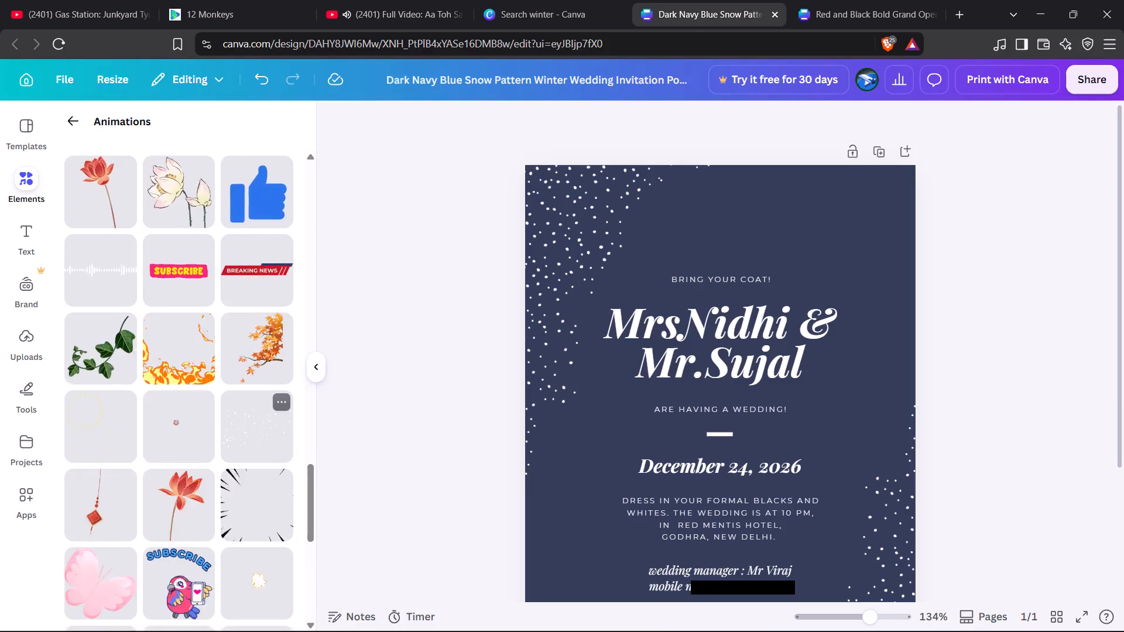
{"action": "scroll", "coordinate": [232, 405], "scroll_direction": "up", "scroll_amount": 6}
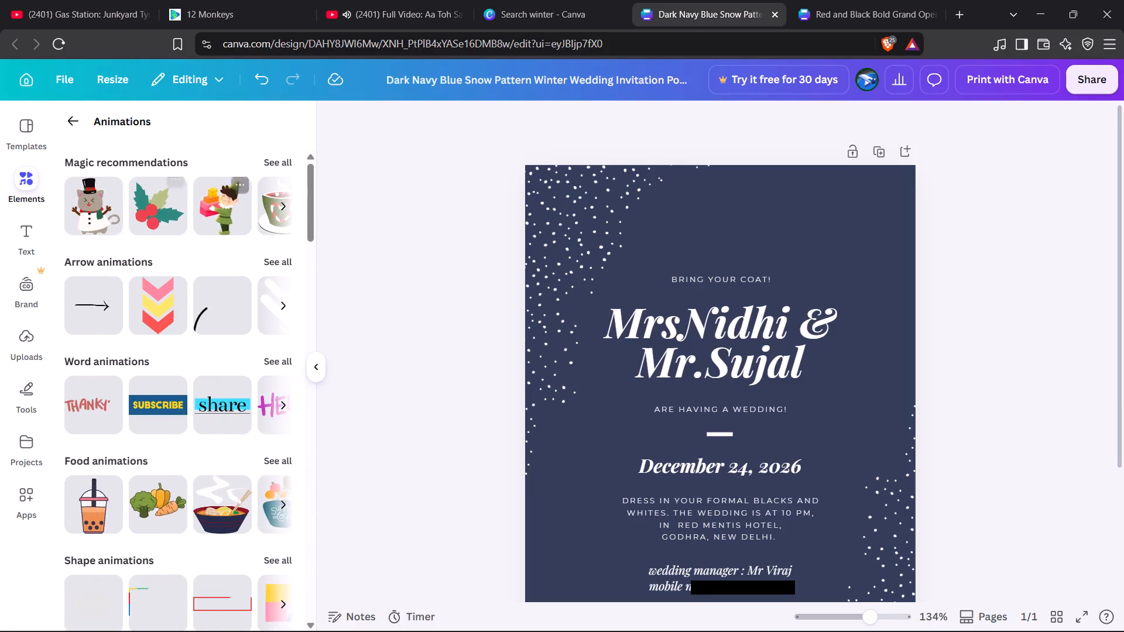
{"action": "left_click", "coordinate": [81, 116]}
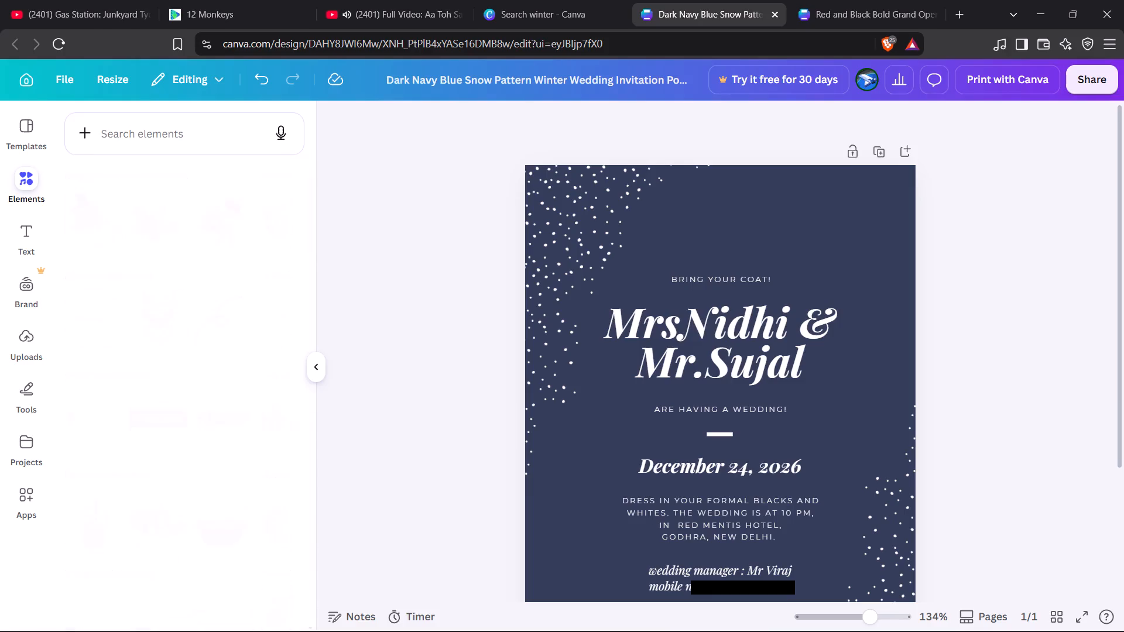
Add the recently used animated snowman with the red hat and scarf to the invitation.
{"action": "left_click", "coordinate": [107, 209]}
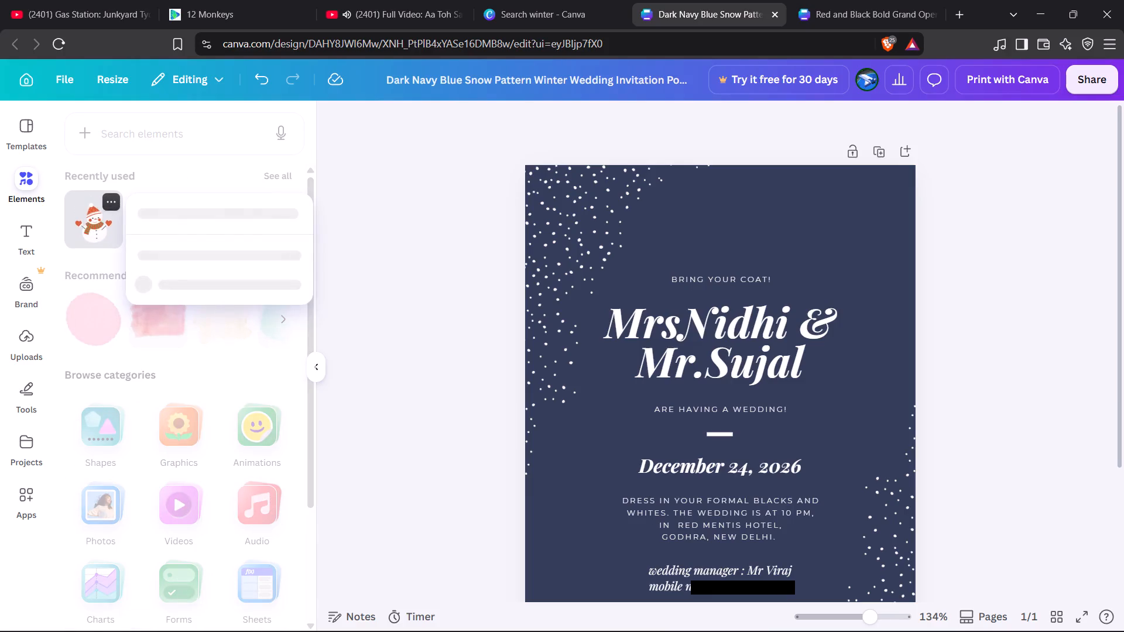
{"action": "left_click", "coordinate": [91, 226]}
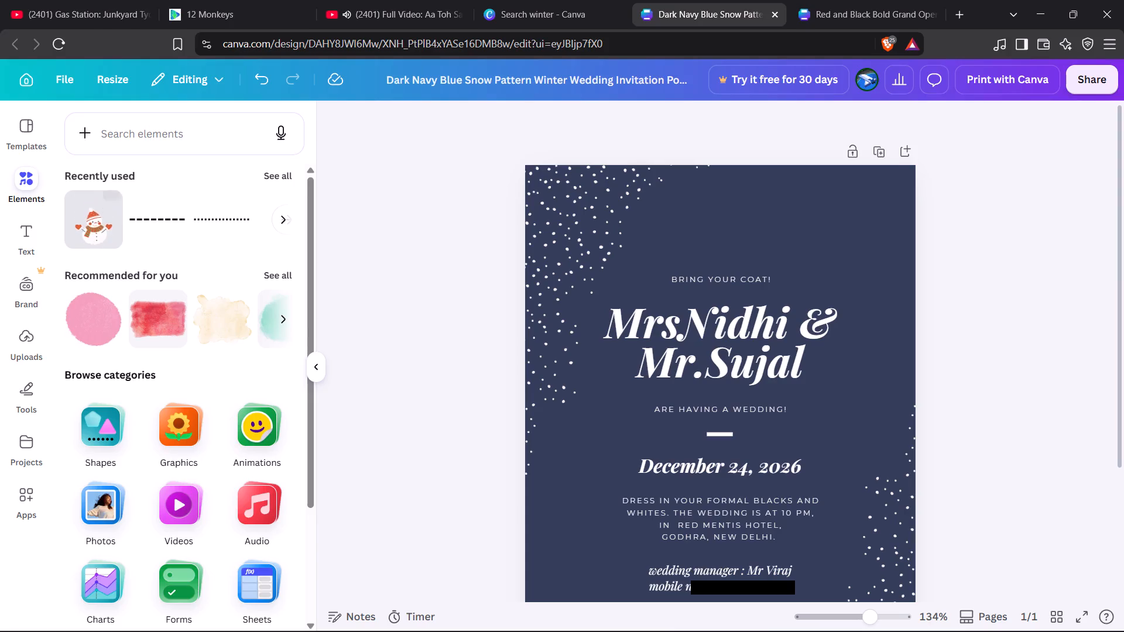
{"action": "left_click", "coordinate": [94, 232]}
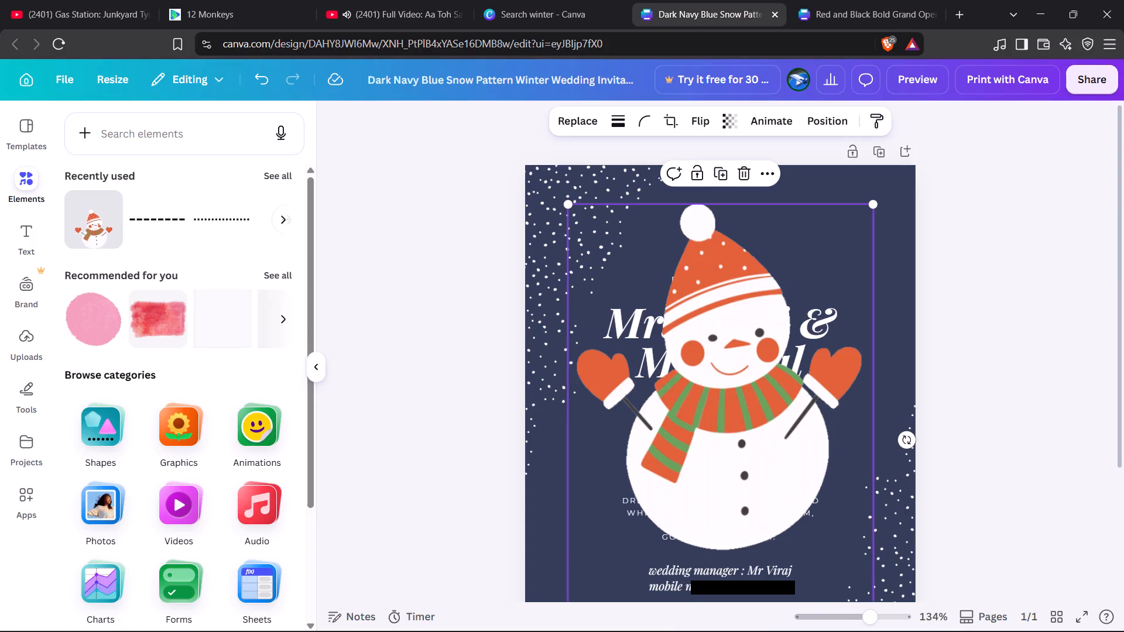
Shrink the snowman to about 19.7 wide by 30.5 high and place it in the invitation's bottom-left corner.
{"action": "scroll", "coordinate": [504, 321], "scroll_direction": "down", "scroll_amount": 2}
{"action": "scroll", "coordinate": [757, 373], "scroll_direction": "up", "scroll_amount": 1}
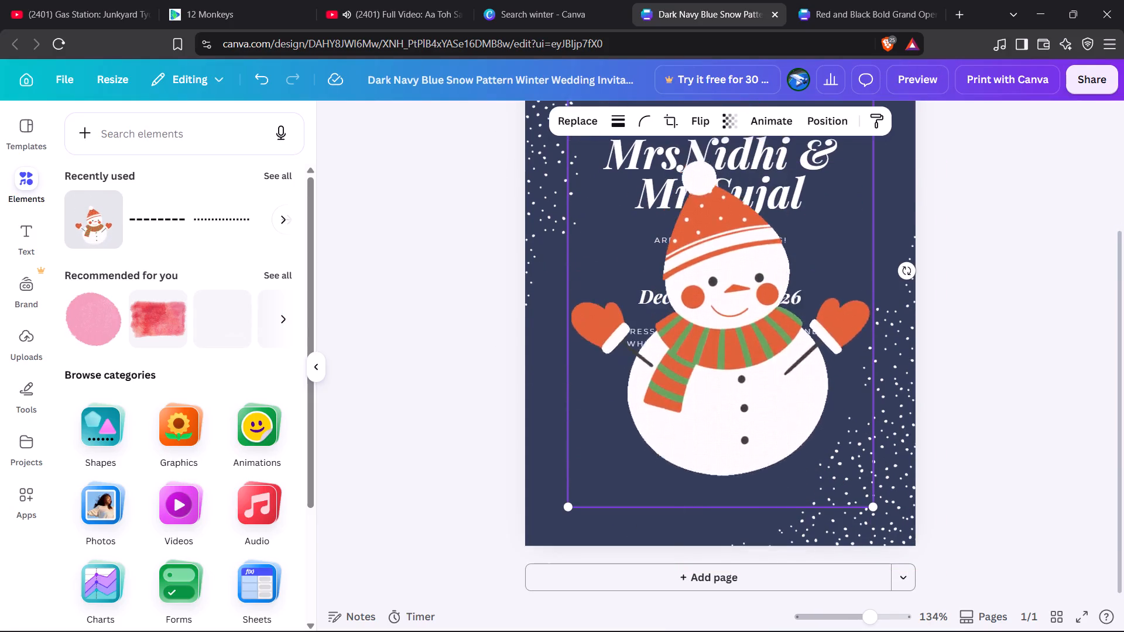
{"action": "scroll", "coordinate": [757, 373], "scroll_direction": "up", "scroll_amount": 1}
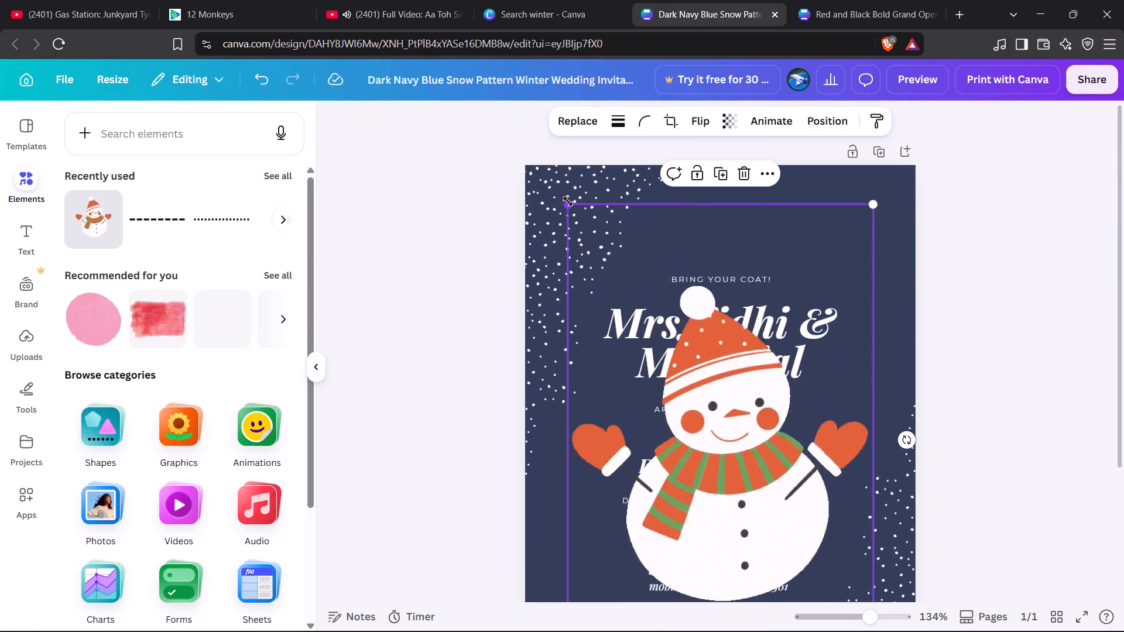
{"action": "left_click_drag", "start_coordinate": [570, 205], "coordinate": [780, 382]}
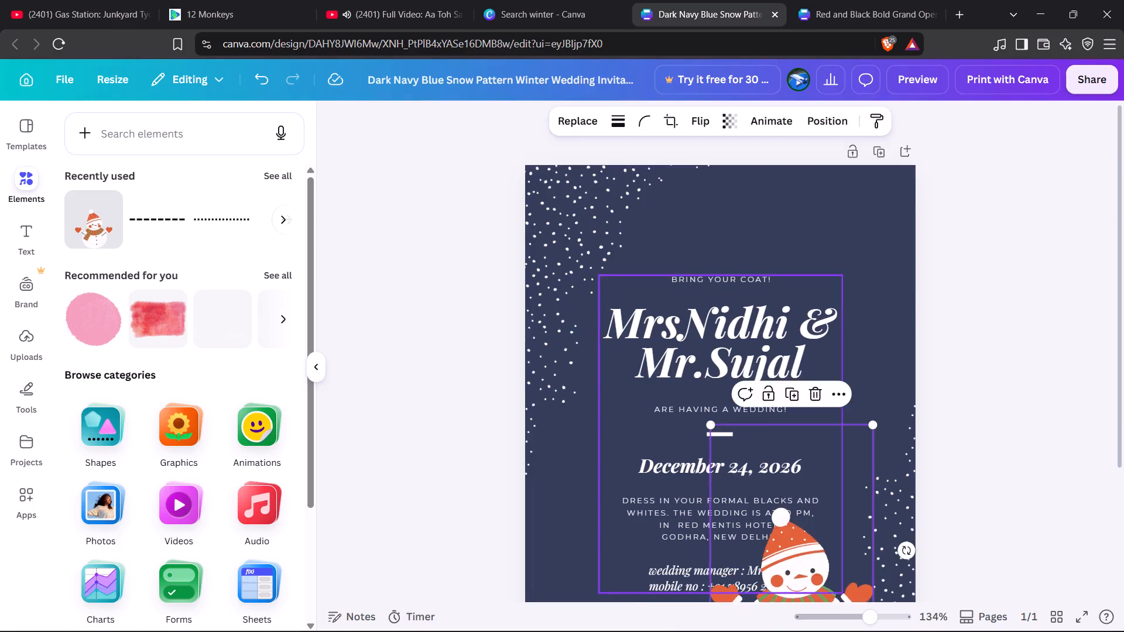
{"action": "scroll", "coordinate": [780, 382], "scroll_direction": "down", "scroll_amount": 2}
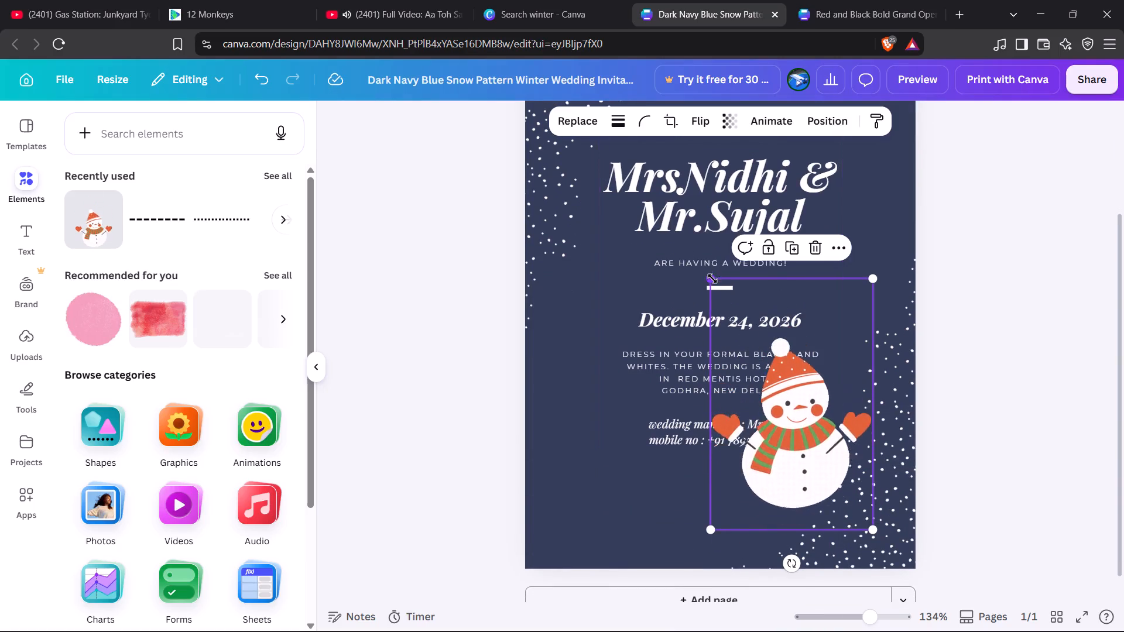
{"action": "left_click_drag", "start_coordinate": [713, 279], "coordinate": [823, 403]}
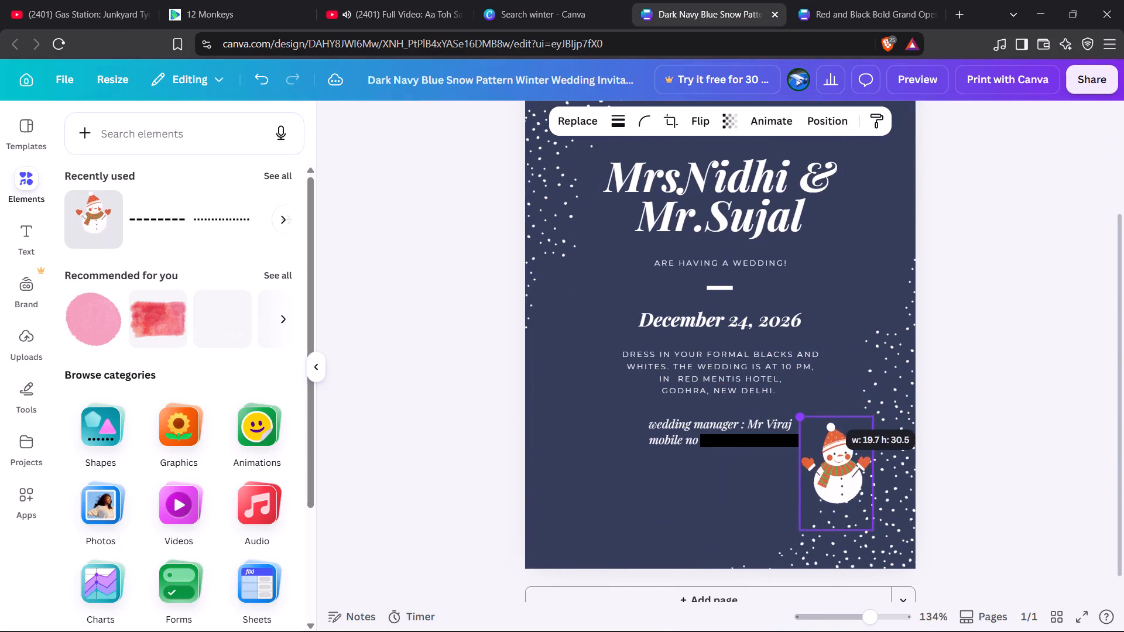
{"action": "left_click_drag", "start_coordinate": [851, 490], "coordinate": [702, 516]}
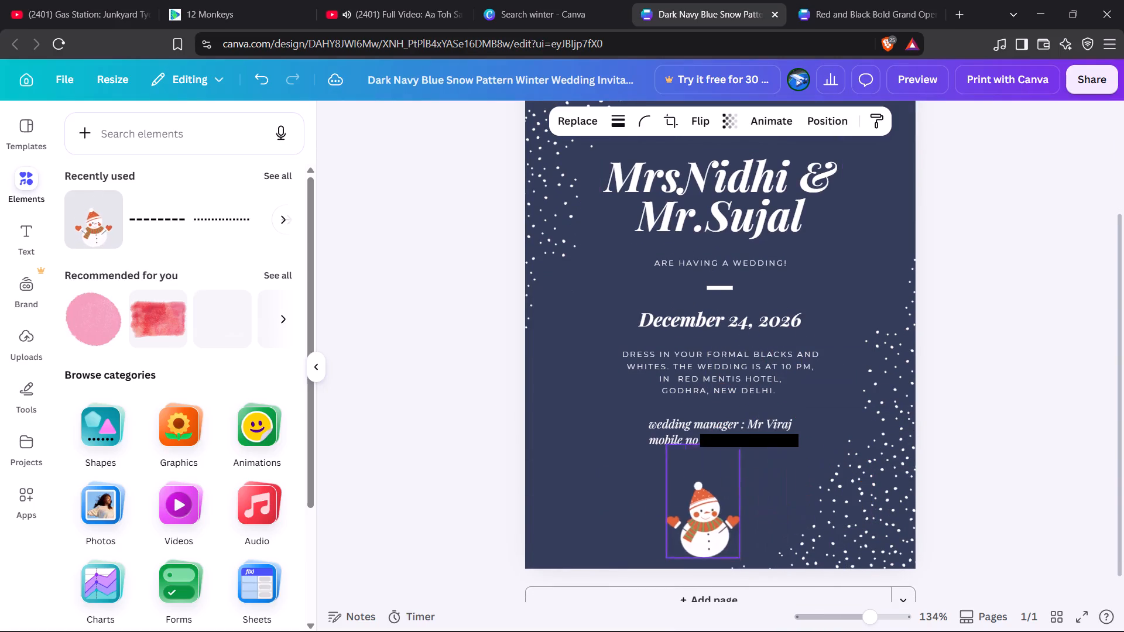
{"action": "left_click_drag", "start_coordinate": [702, 516], "coordinate": [592, 511]}
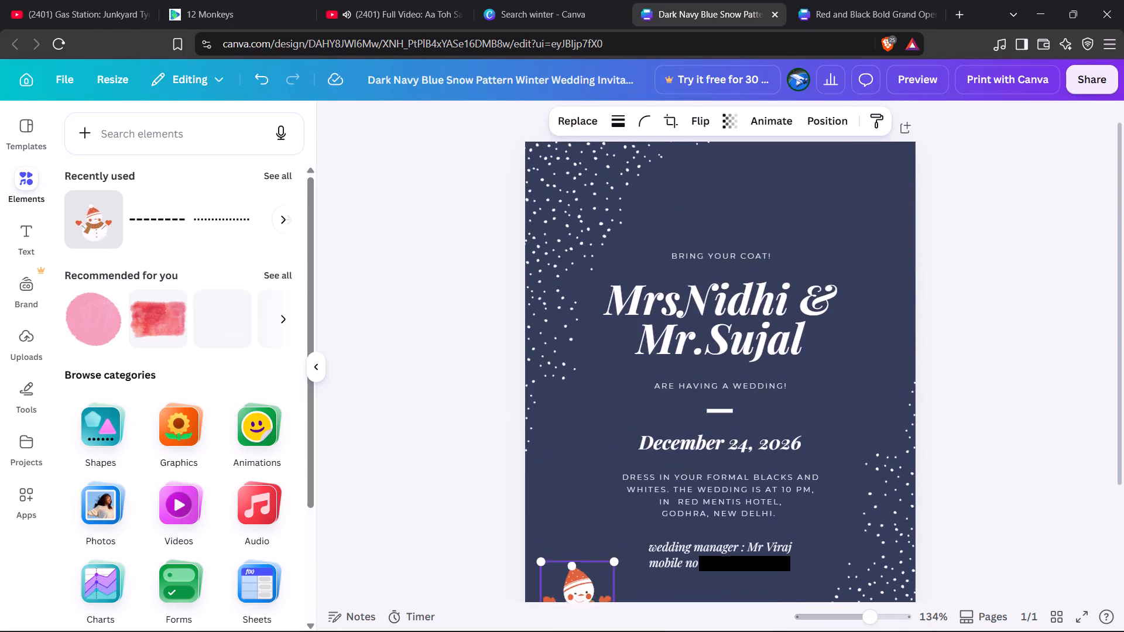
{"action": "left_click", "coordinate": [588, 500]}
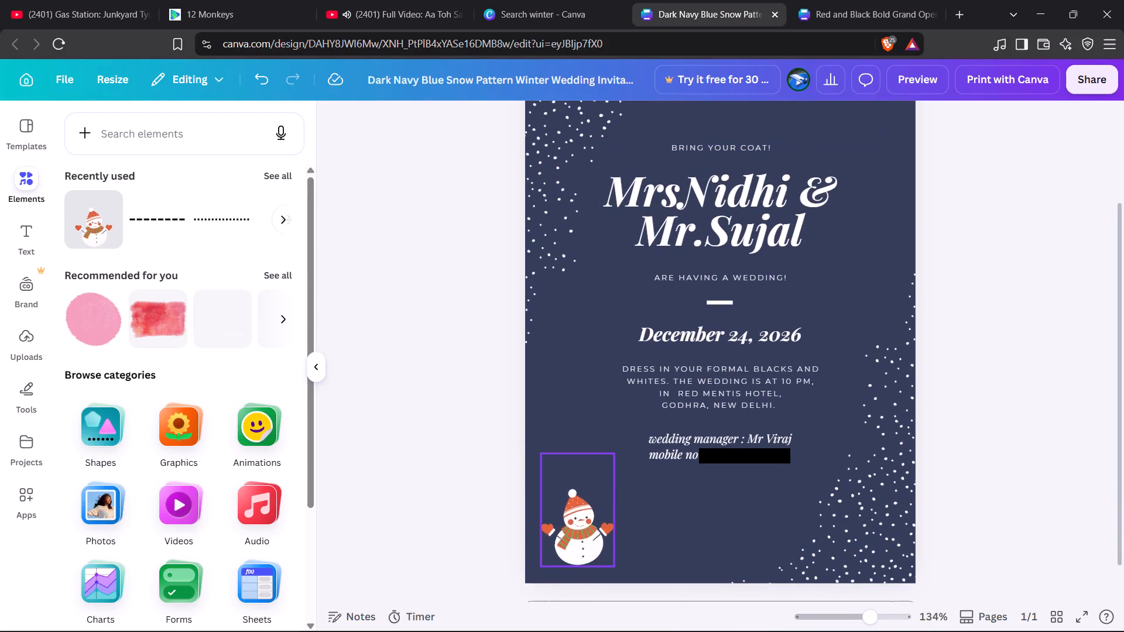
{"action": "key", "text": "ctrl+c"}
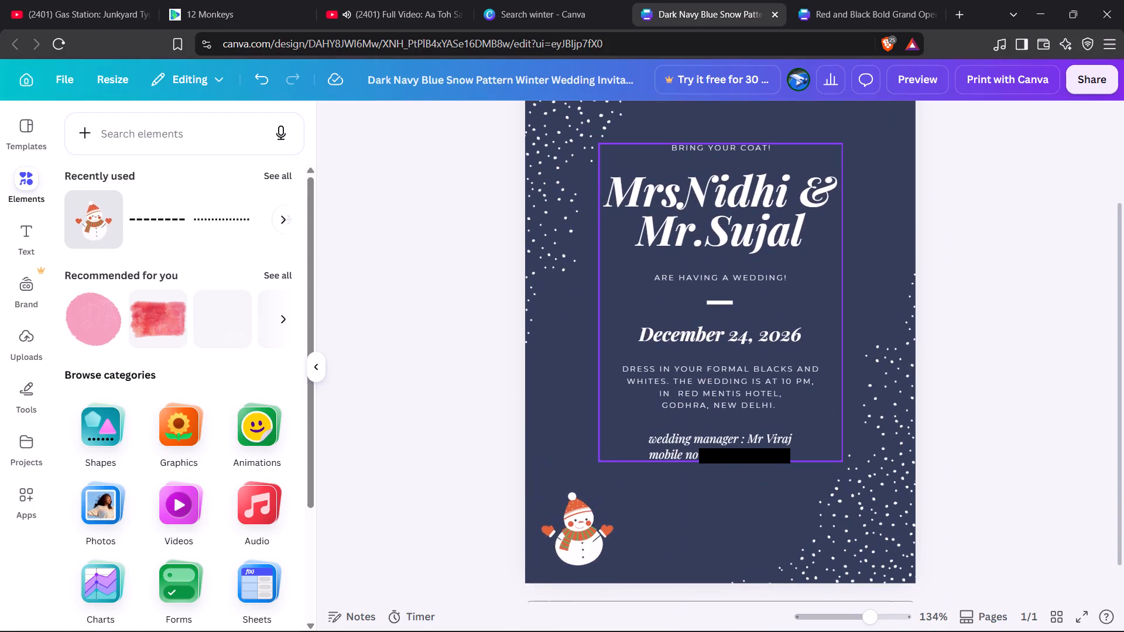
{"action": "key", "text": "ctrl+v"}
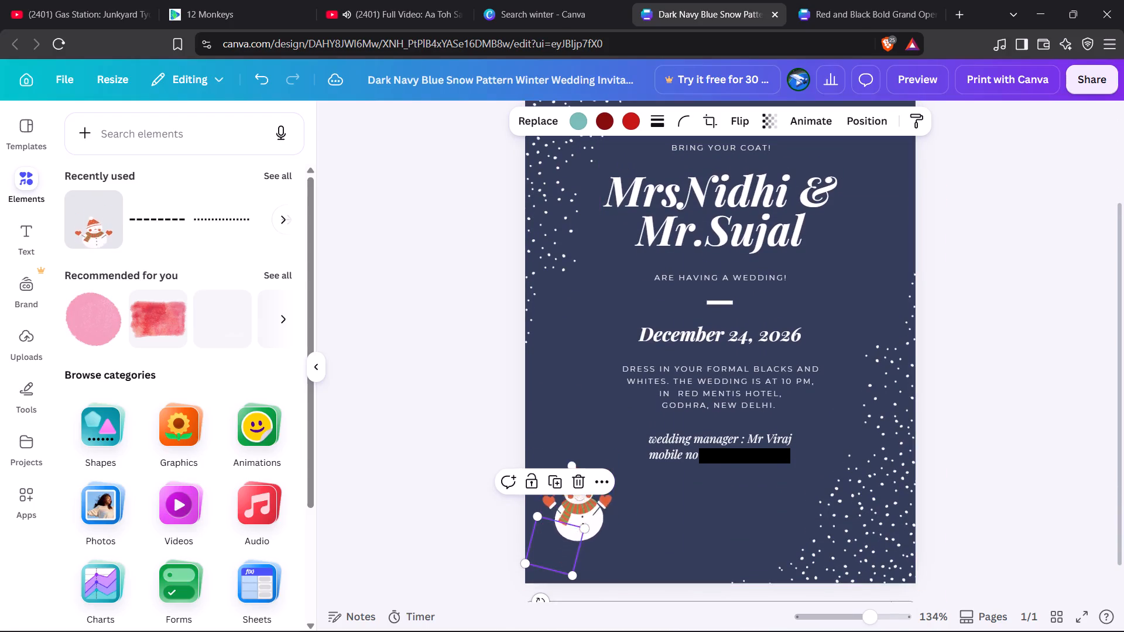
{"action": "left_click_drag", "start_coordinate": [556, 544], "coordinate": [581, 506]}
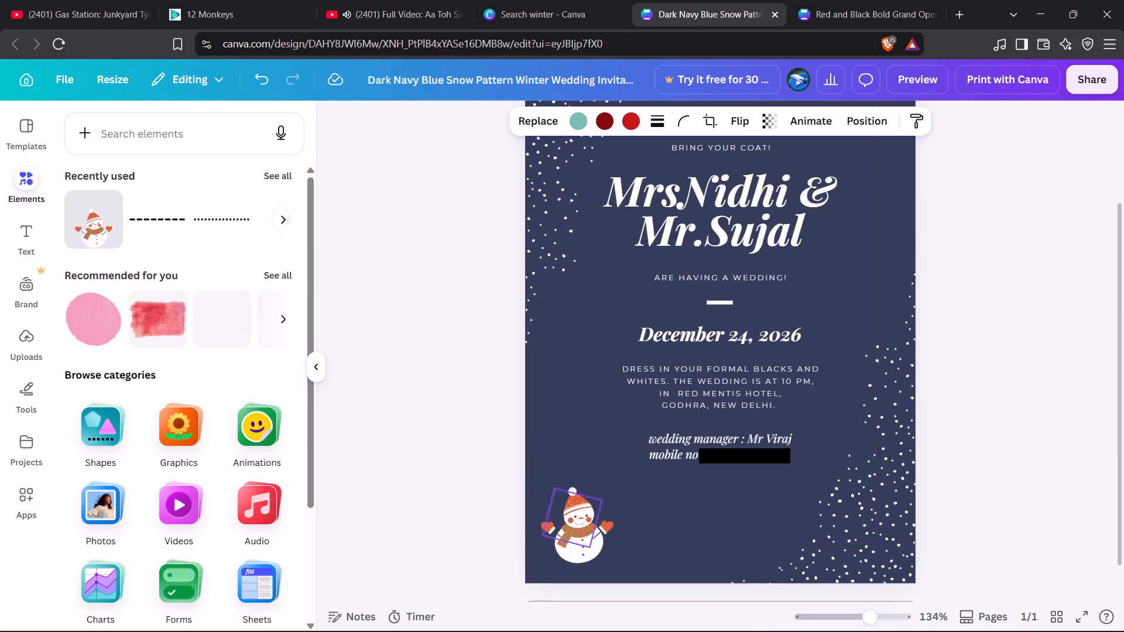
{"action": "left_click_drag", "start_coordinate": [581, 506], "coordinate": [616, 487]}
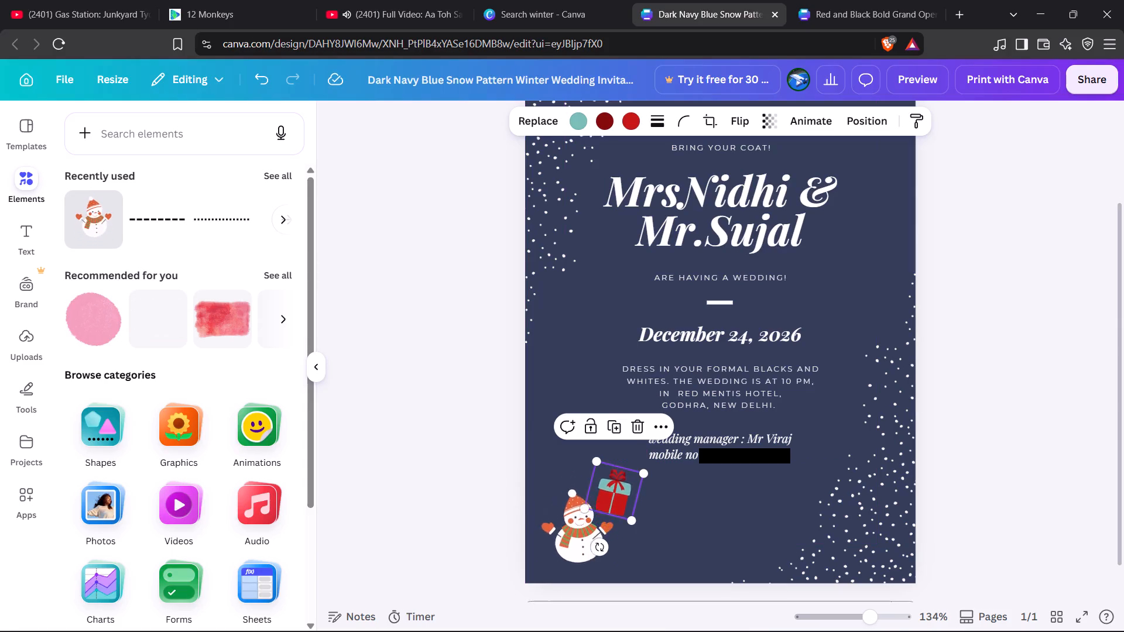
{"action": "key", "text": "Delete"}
Duplicate the bottom-left snowman and place the copy in the invitation's top-right corner, above the couple's names.
{"action": "left_click", "coordinate": [575, 511]}
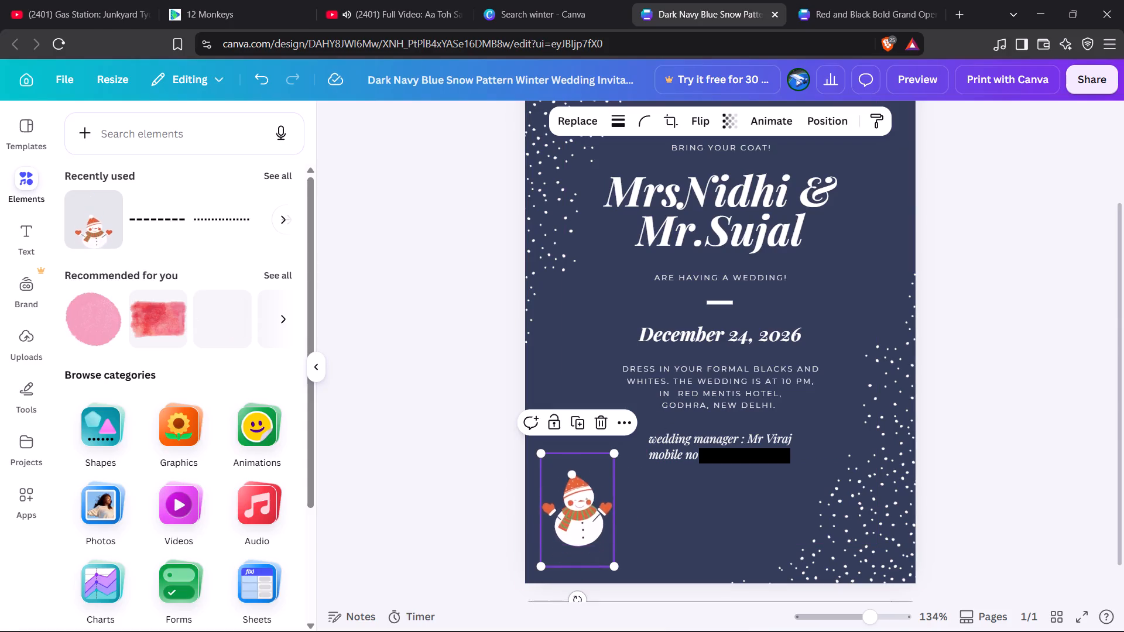
{"action": "key", "text": "ctrl+c"}
{"action": "key", "text": "ctrl+c"}
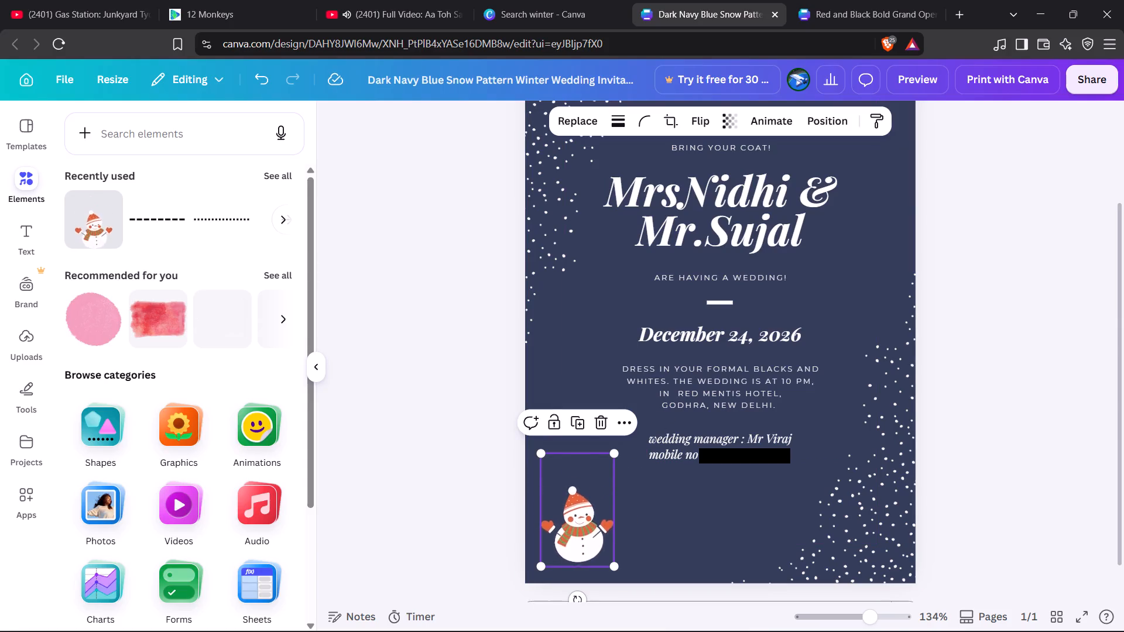
{"action": "key", "text": "ctrl+v"}
{"action": "left_click_drag", "start_coordinate": [591, 542], "coordinate": [744, 322]}
{"action": "scroll", "coordinate": [744, 322], "scroll_direction": "up", "scroll_amount": 1}
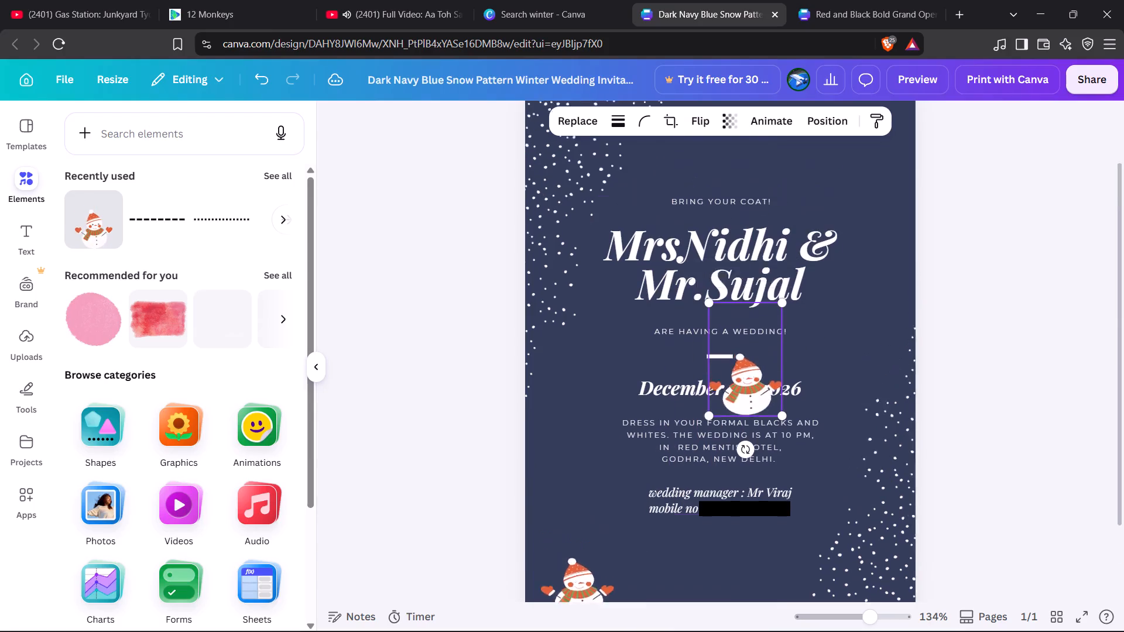
{"action": "scroll", "coordinate": [744, 322], "scroll_direction": "up", "scroll_amount": 1}
{"action": "left_click_drag", "start_coordinate": [743, 455], "coordinate": [745, 451]}
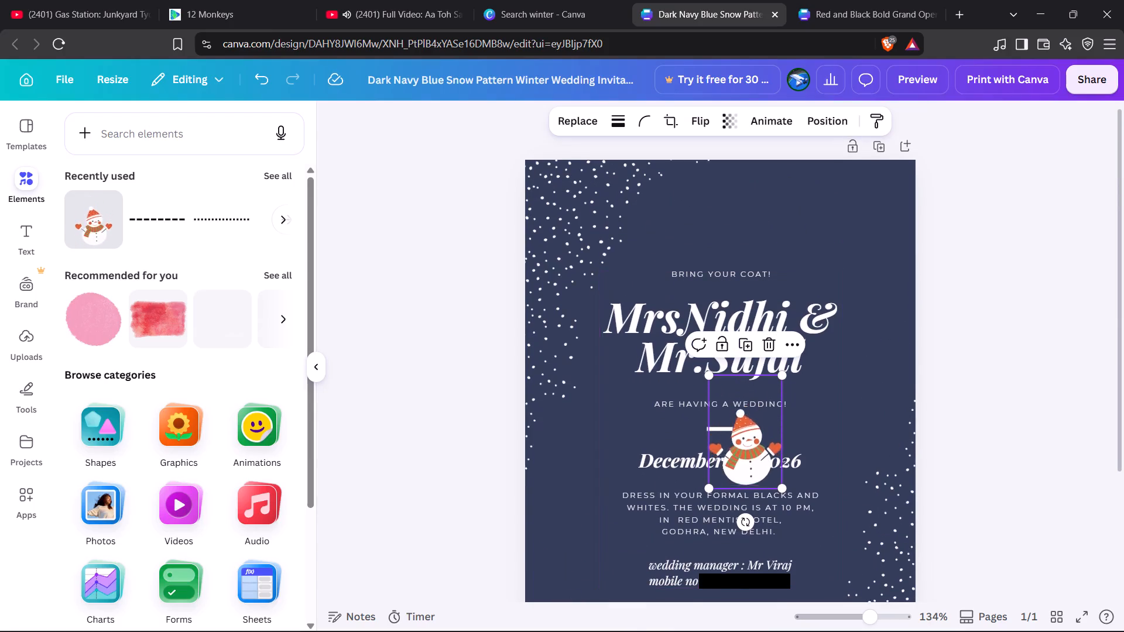
{"action": "left_click_drag", "start_coordinate": [745, 451], "coordinate": [863, 234]}
{"action": "left_click", "coordinate": [1038, 286]}
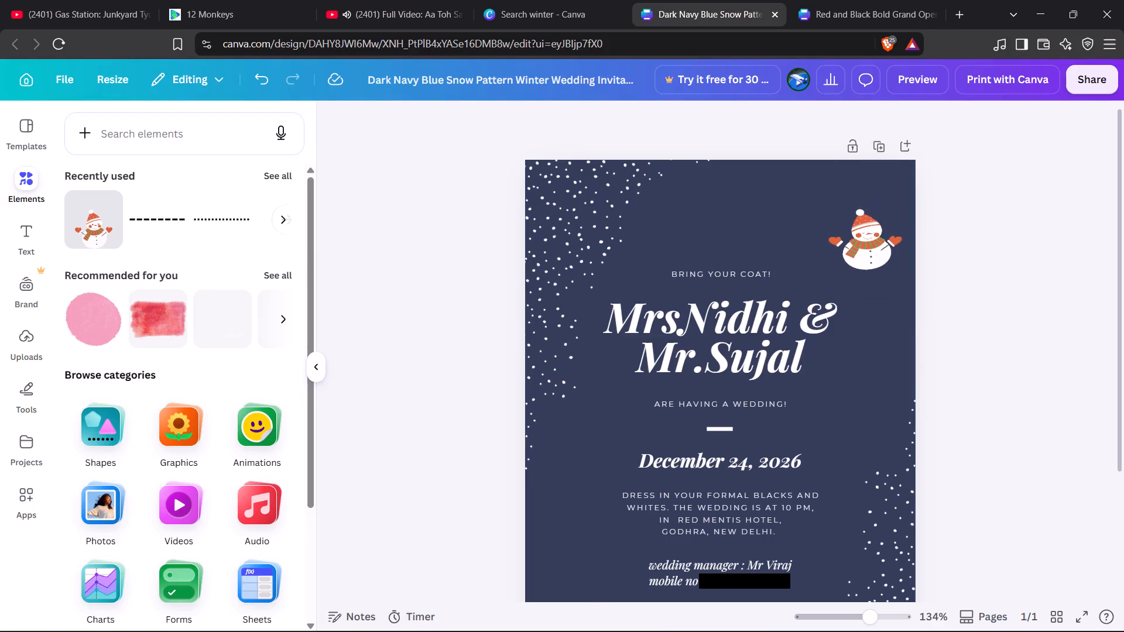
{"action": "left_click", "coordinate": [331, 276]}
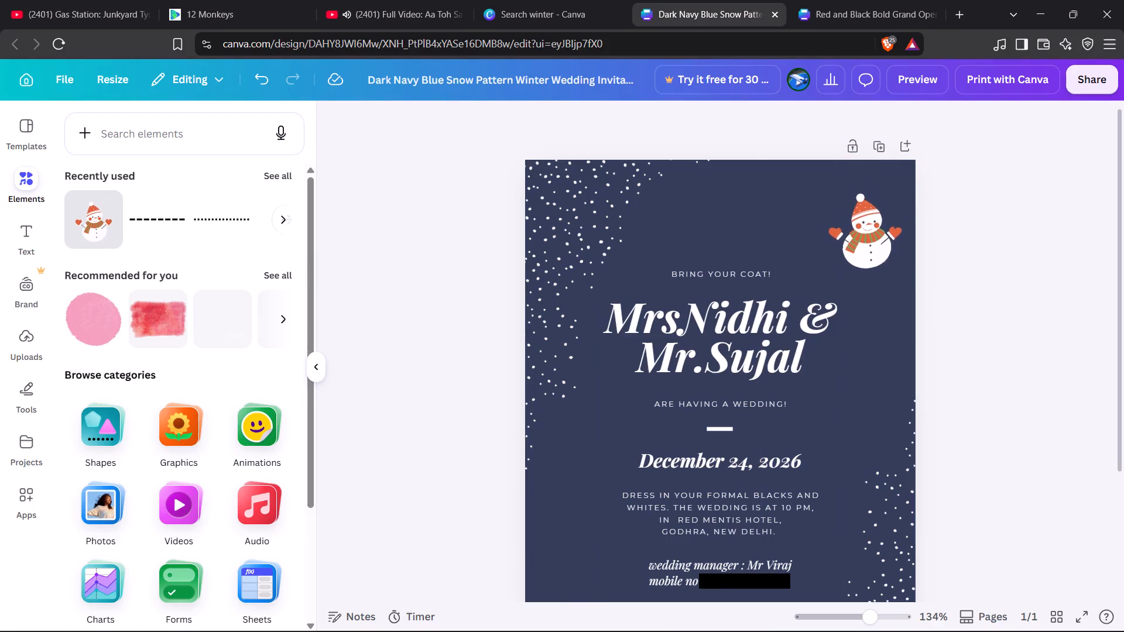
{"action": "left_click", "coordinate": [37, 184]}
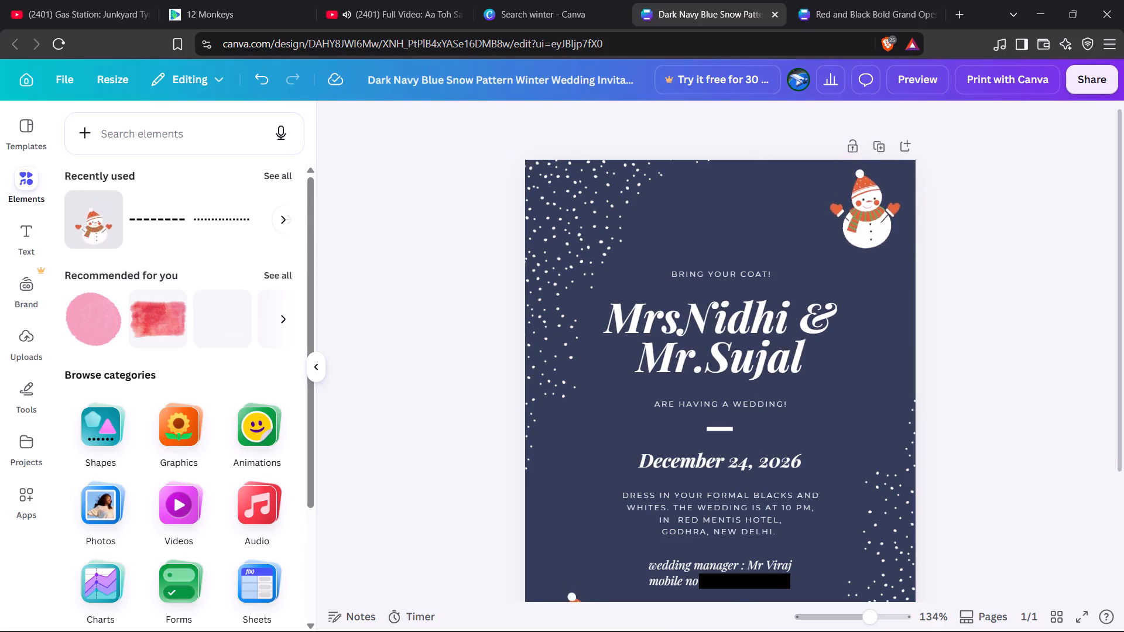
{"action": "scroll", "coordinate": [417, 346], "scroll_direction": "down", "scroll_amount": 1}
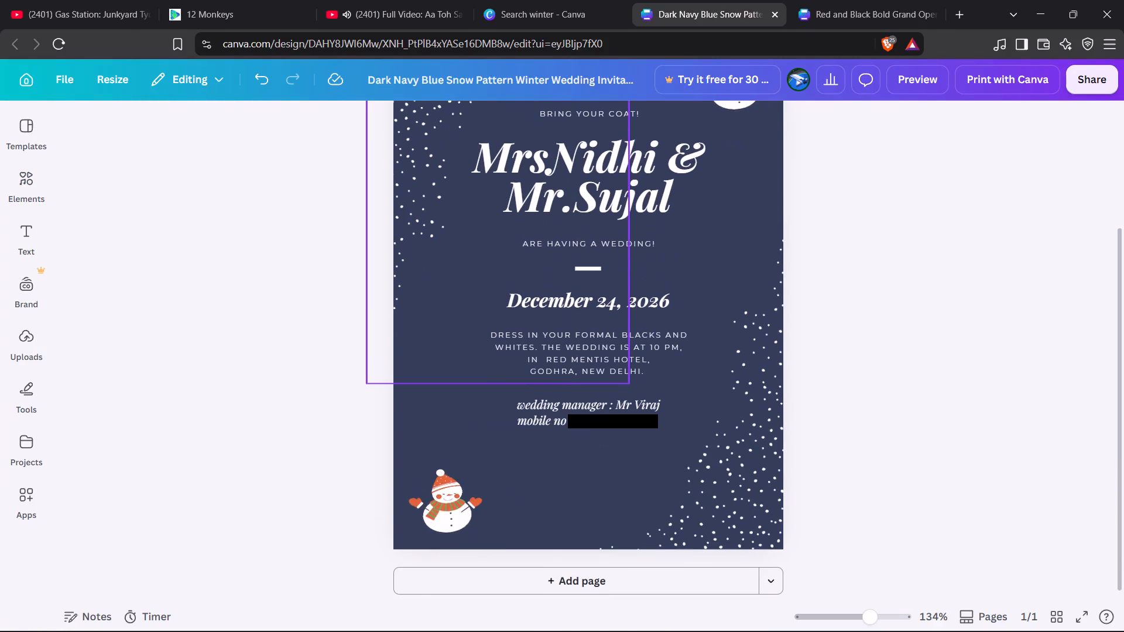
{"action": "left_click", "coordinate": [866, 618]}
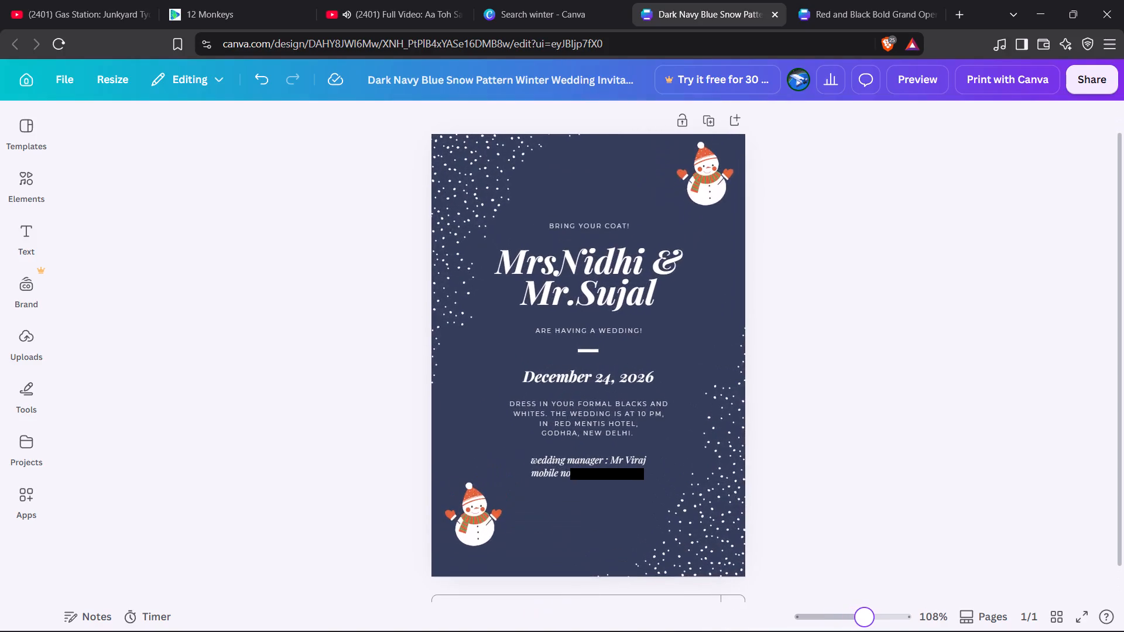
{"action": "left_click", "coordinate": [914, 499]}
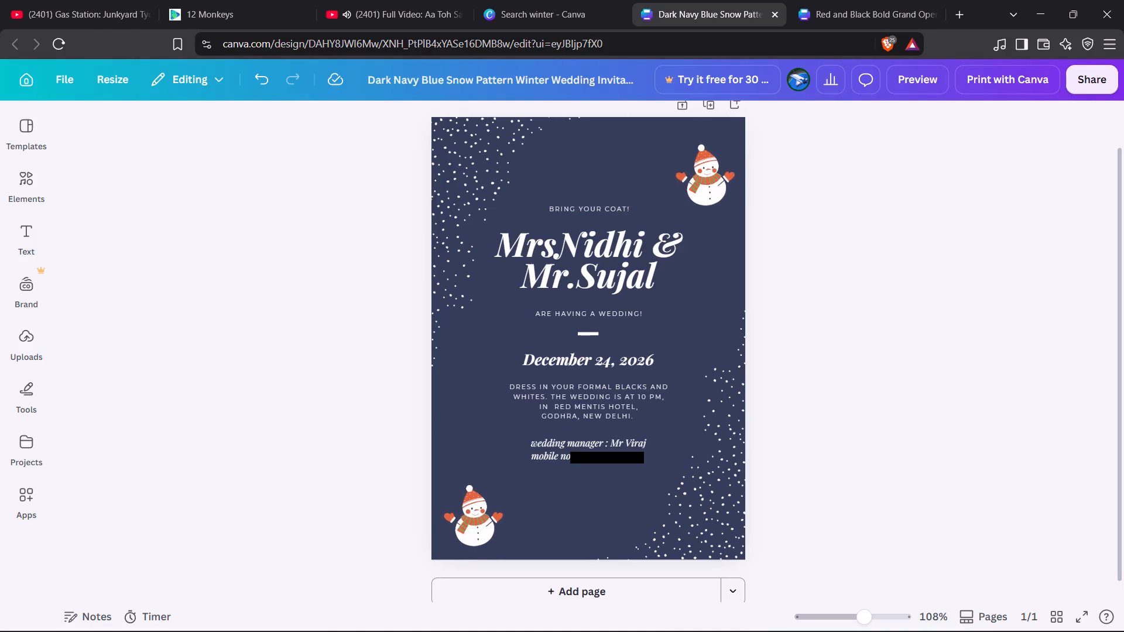
Browse the Animations category of the design elements for another decoration that suits the winter wedding invitation.
{"action": "left_click", "coordinate": [25, 196]}
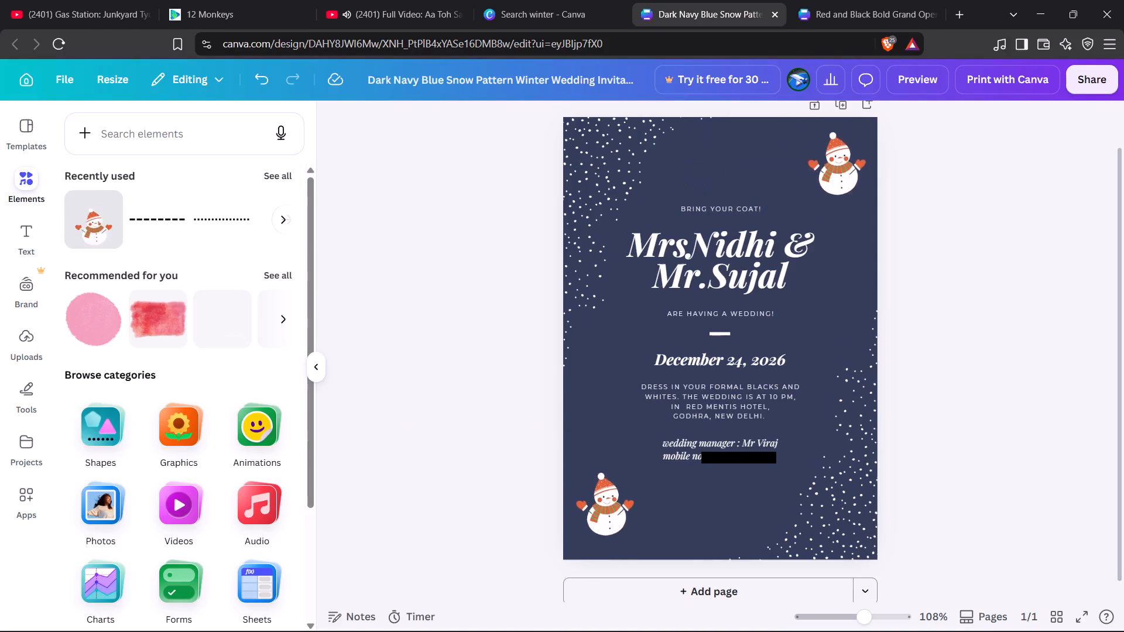
{"action": "left_click", "coordinate": [257, 456]}
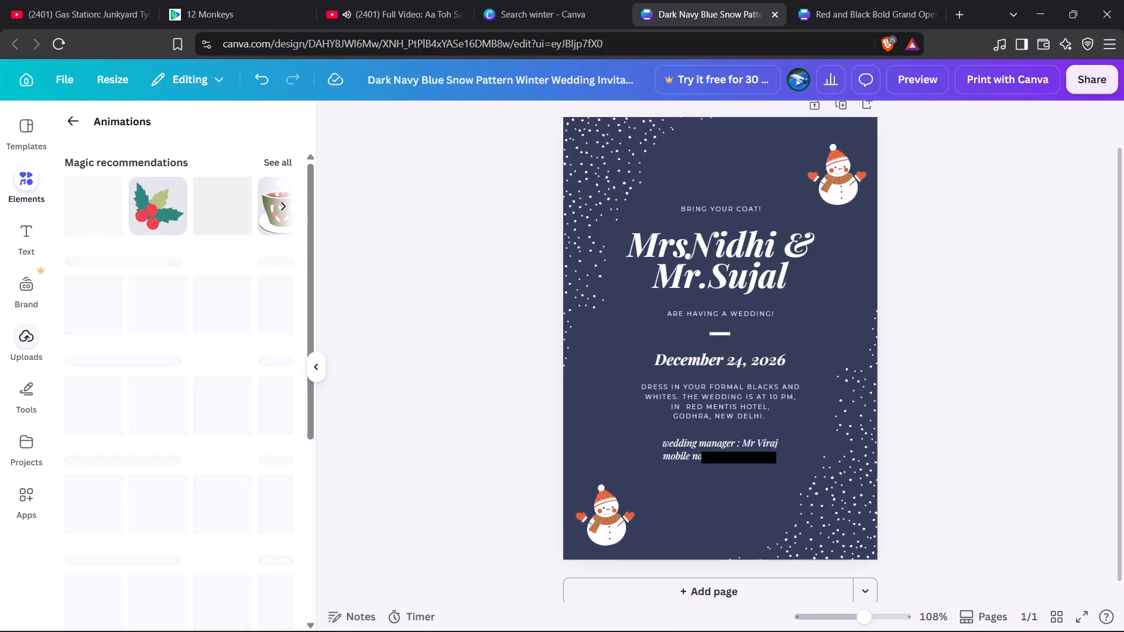
{"action": "left_click", "coordinate": [468, 272]}
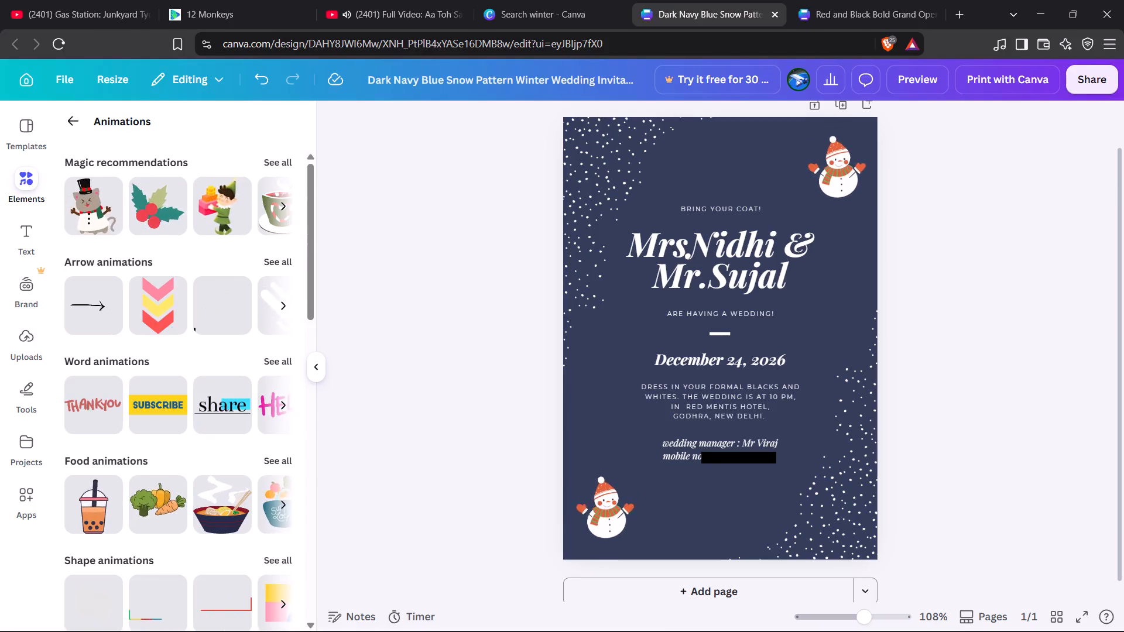
{"action": "scroll", "coordinate": [150, 367], "scroll_direction": "down", "scroll_amount": 2}
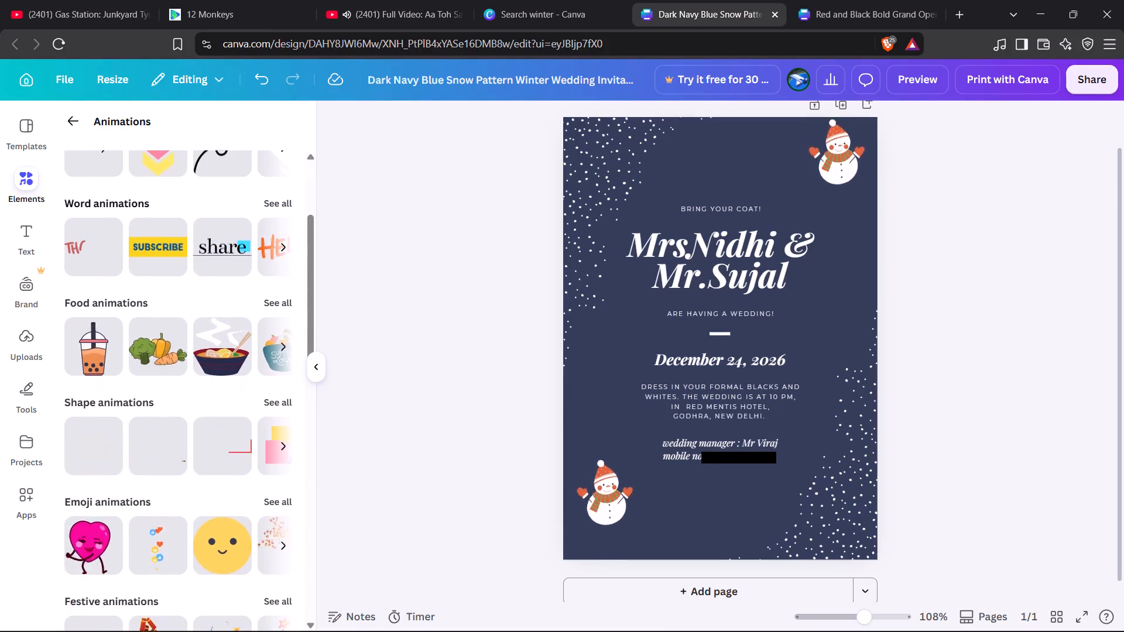
{"action": "scroll", "coordinate": [150, 367], "scroll_direction": "down", "scroll_amount": 3}
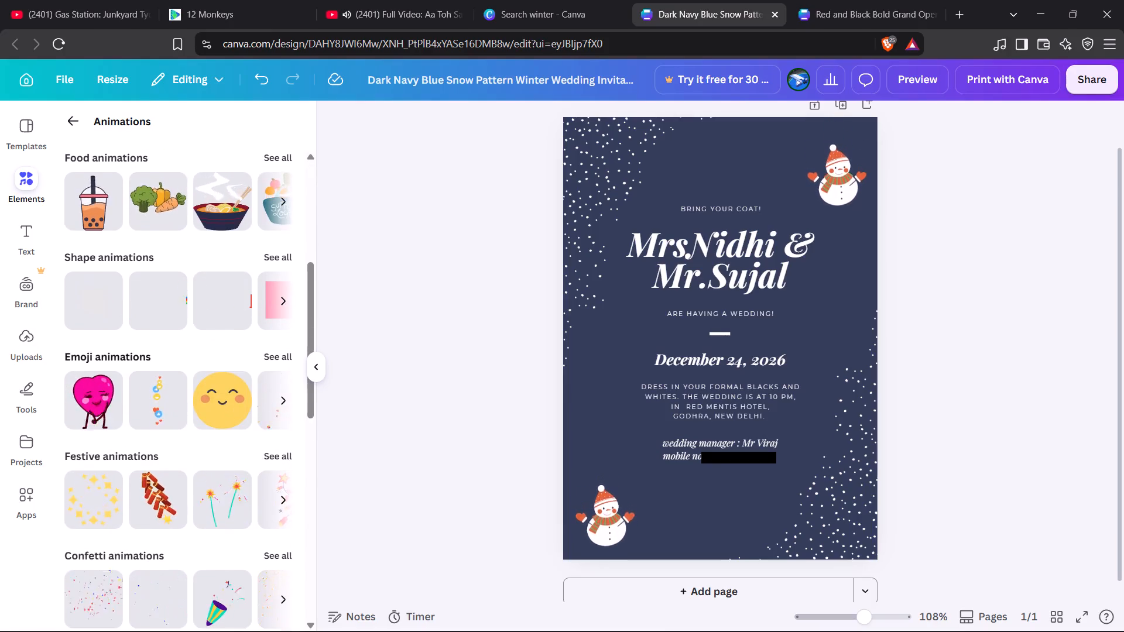
{"action": "scroll", "coordinate": [78, 405], "scroll_direction": "up", "scroll_amount": 5}
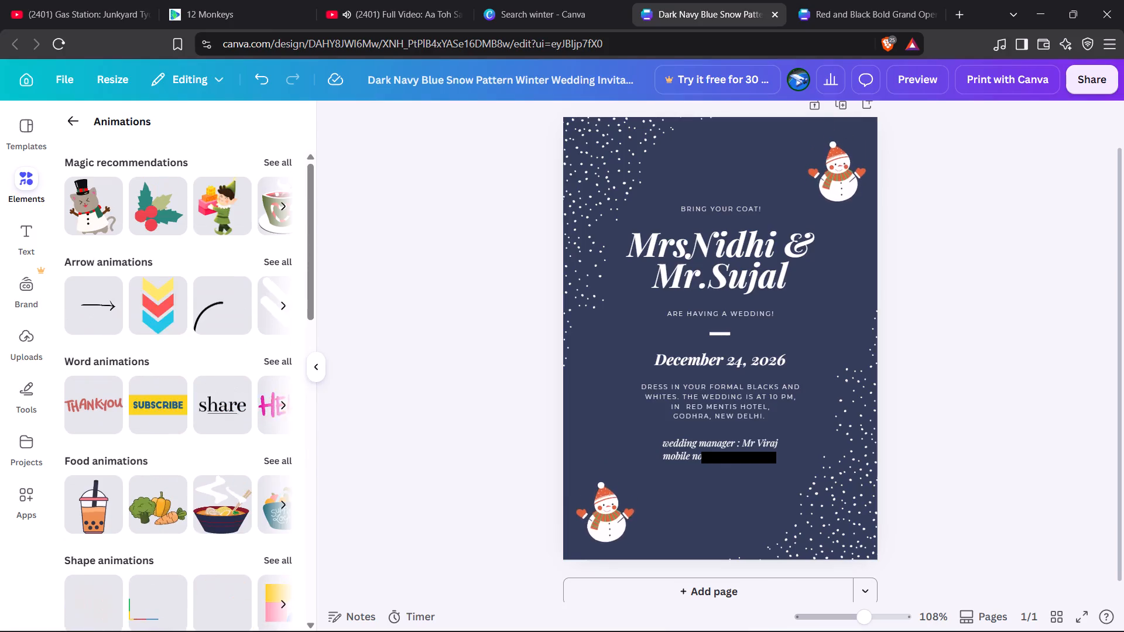
{"action": "left_click", "coordinate": [417, 211]}
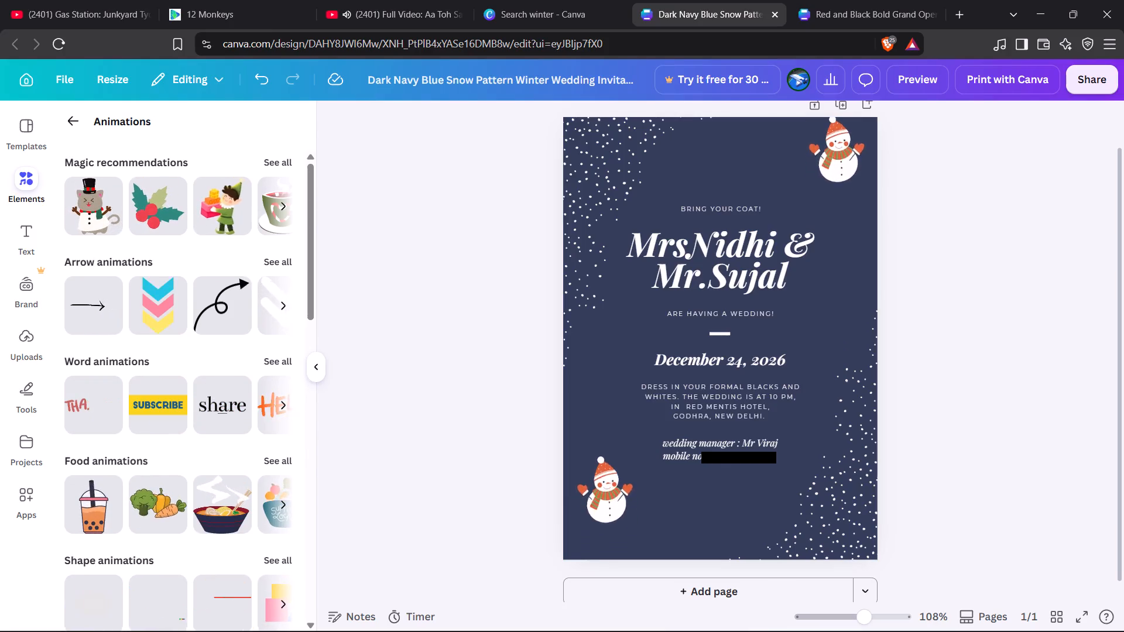
Copy the wedding date text, paste it as a separate text box, and place it just below the manager's mobile number line.
{"action": "left_click", "coordinate": [684, 359]}
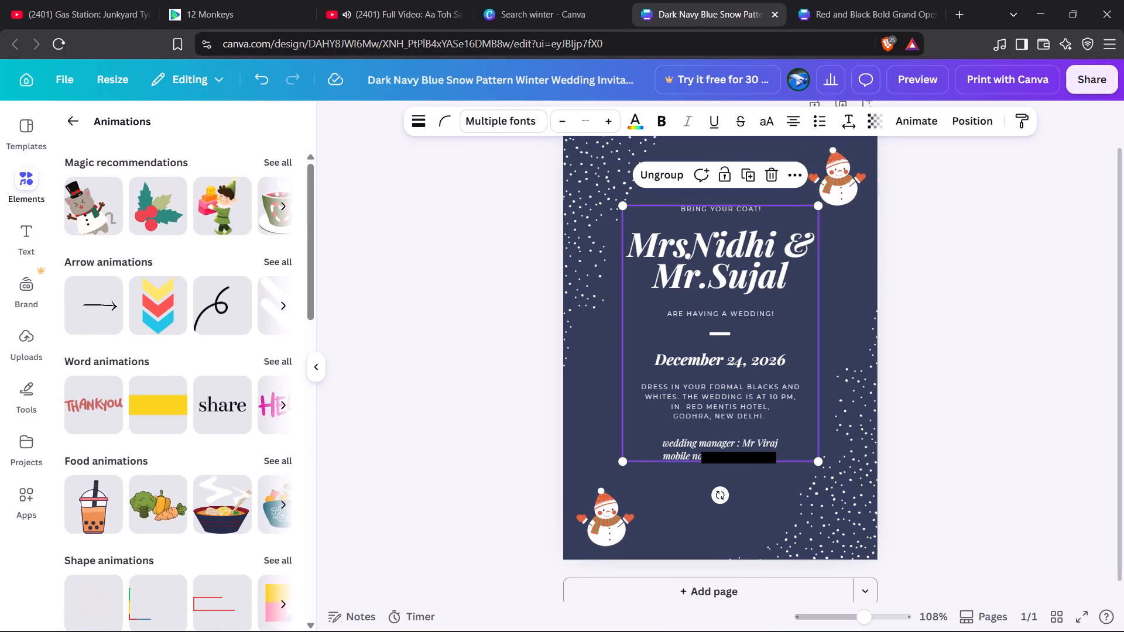
{"action": "left_click", "coordinate": [695, 355]}
{"action": "left_click", "coordinate": [695, 355]}
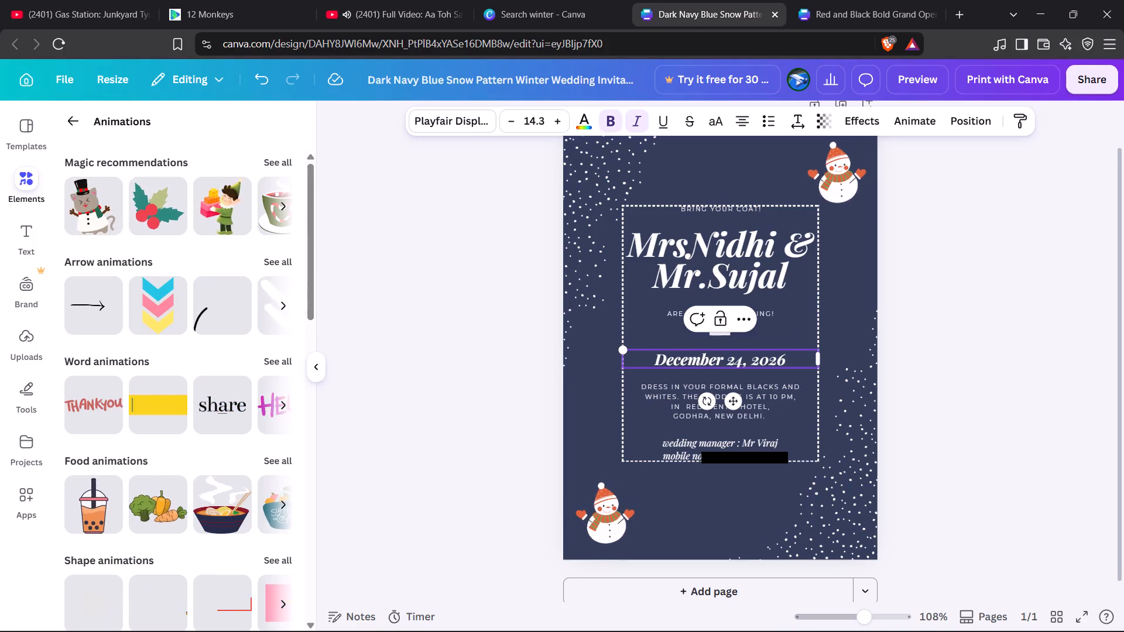
{"action": "key", "text": "ctrl+a"}
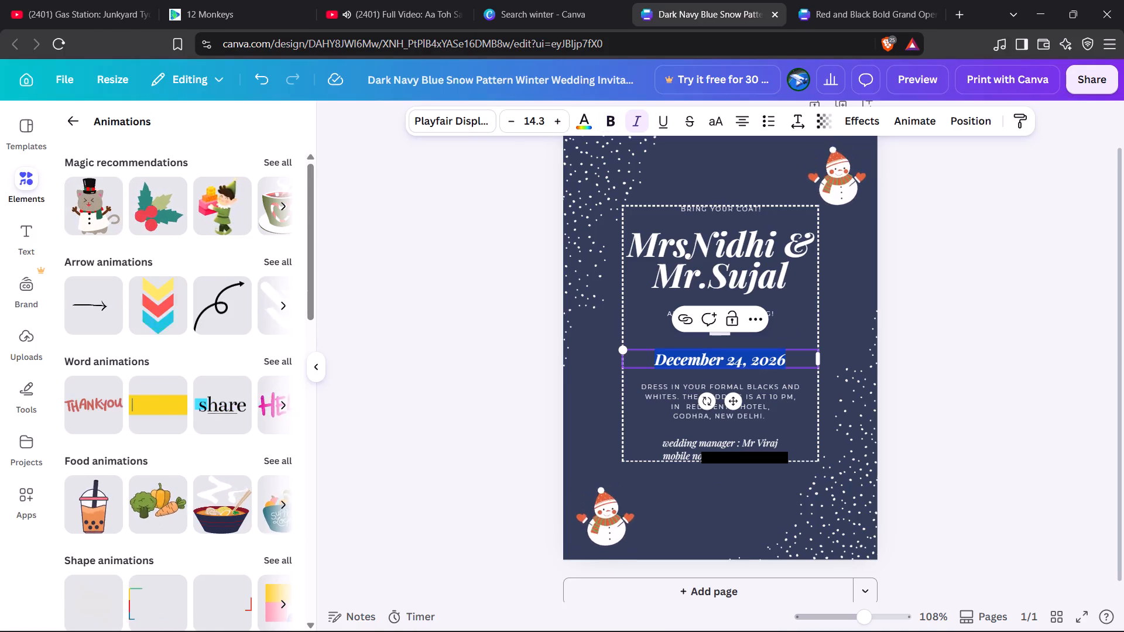
{"action": "key", "text": "ctrl+c"}
{"action": "left_click", "coordinate": [702, 493]}
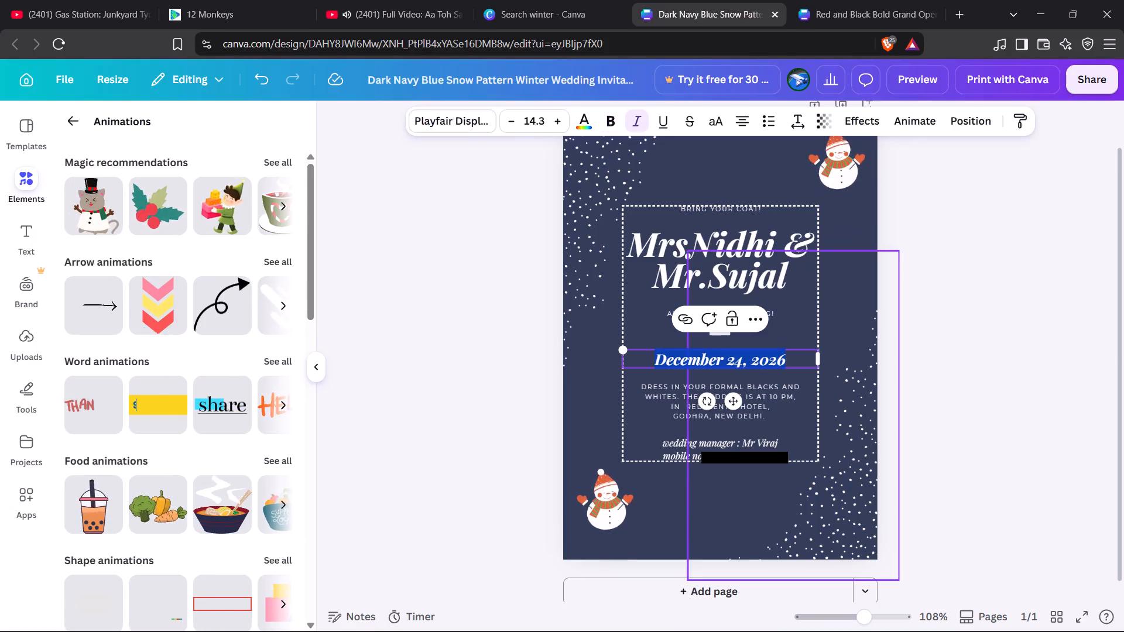
{"action": "key", "text": "ctrl+v"}
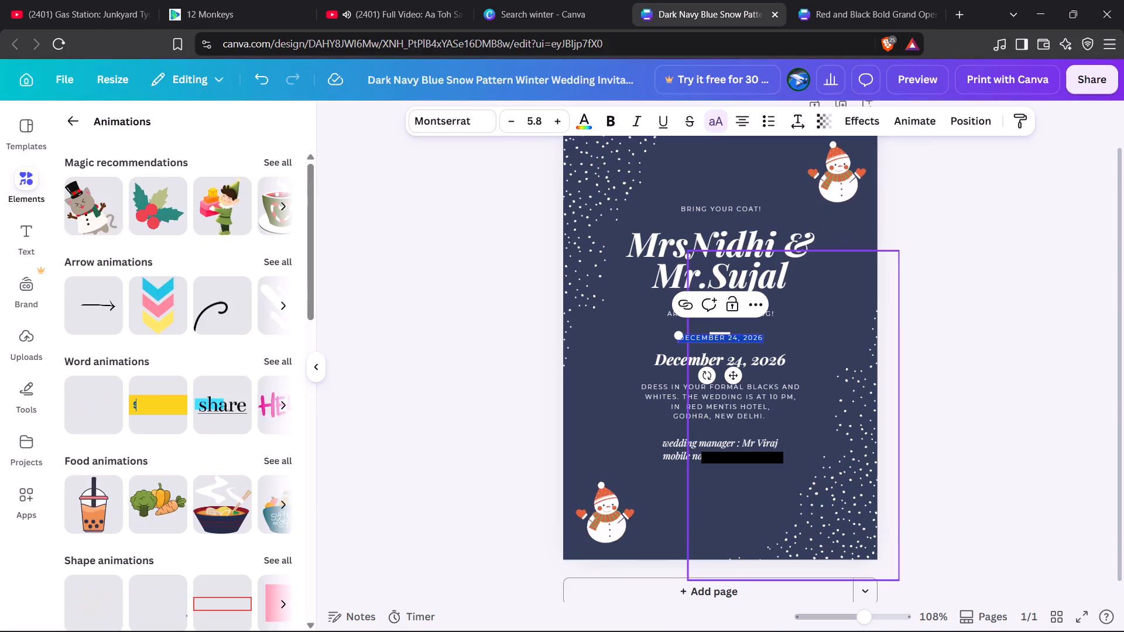
{"action": "left_click_drag", "start_coordinate": [732, 379], "coordinate": [737, 527]}
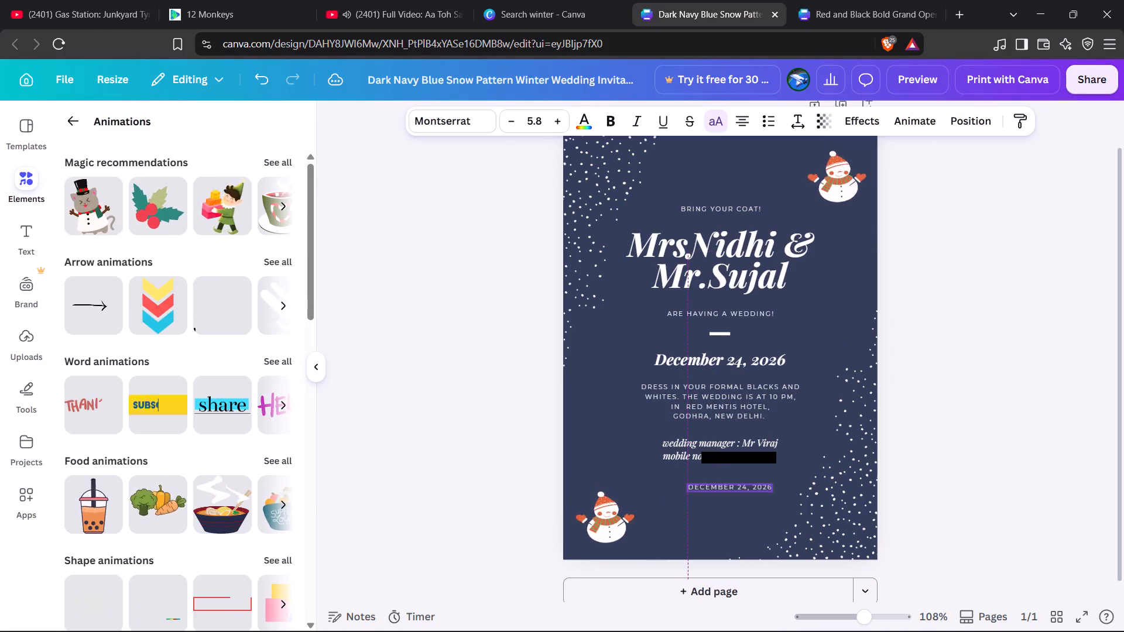
{"action": "left_click_drag", "start_coordinate": [737, 527], "coordinate": [729, 516]}
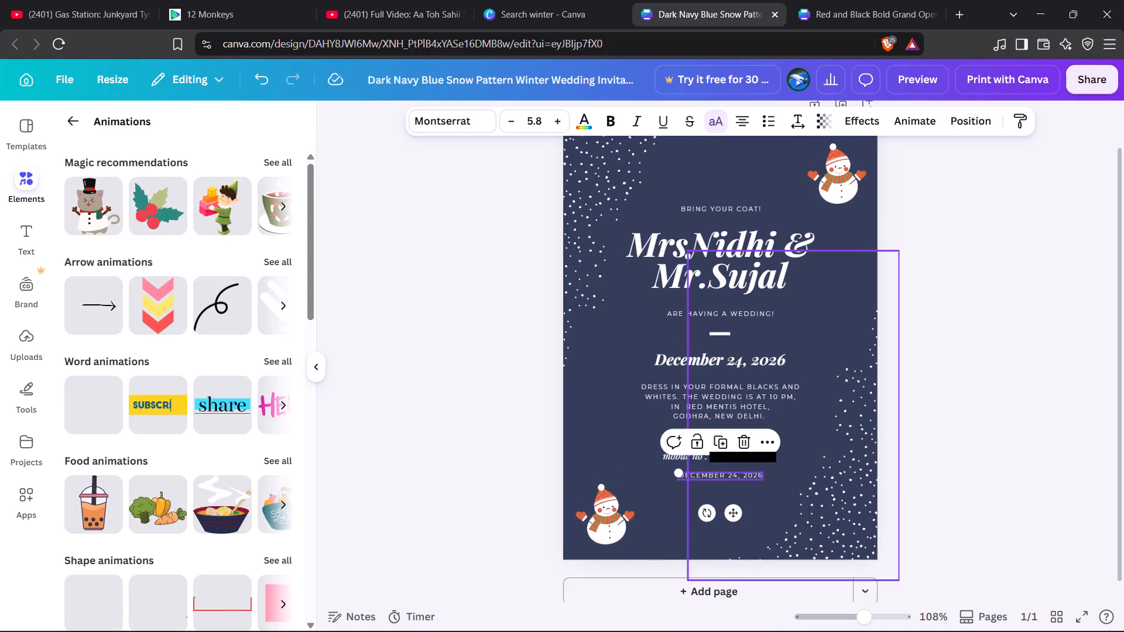
Replace the text of the pasted date box below the mobile number with "THANK YOU".
{"action": "left_click", "coordinate": [735, 478]}
{"action": "left_click", "coordinate": [735, 478]}
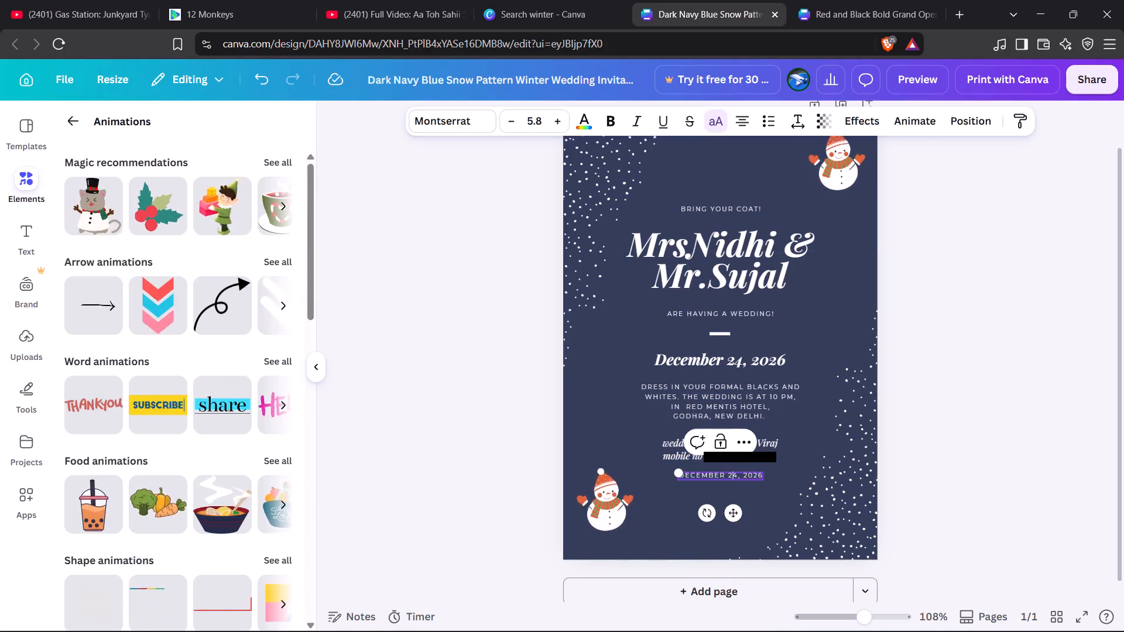
{"action": "key", "text": "BackSpace"}
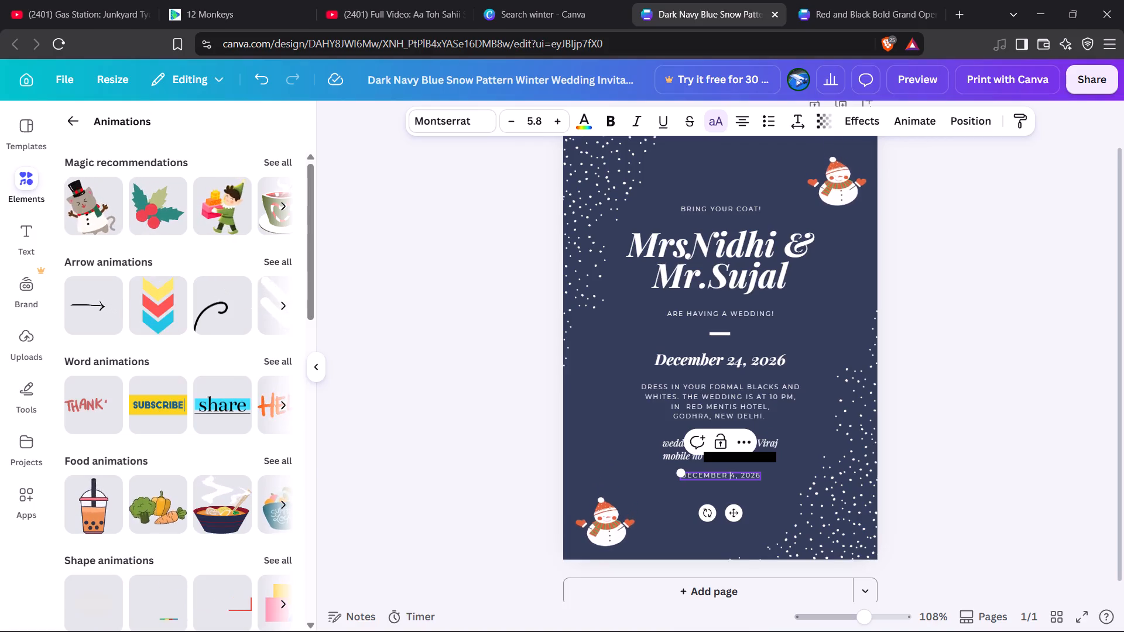
{"action": "key", "text": "ctrl+a"}
{"action": "key", "text": "BackSpace"}
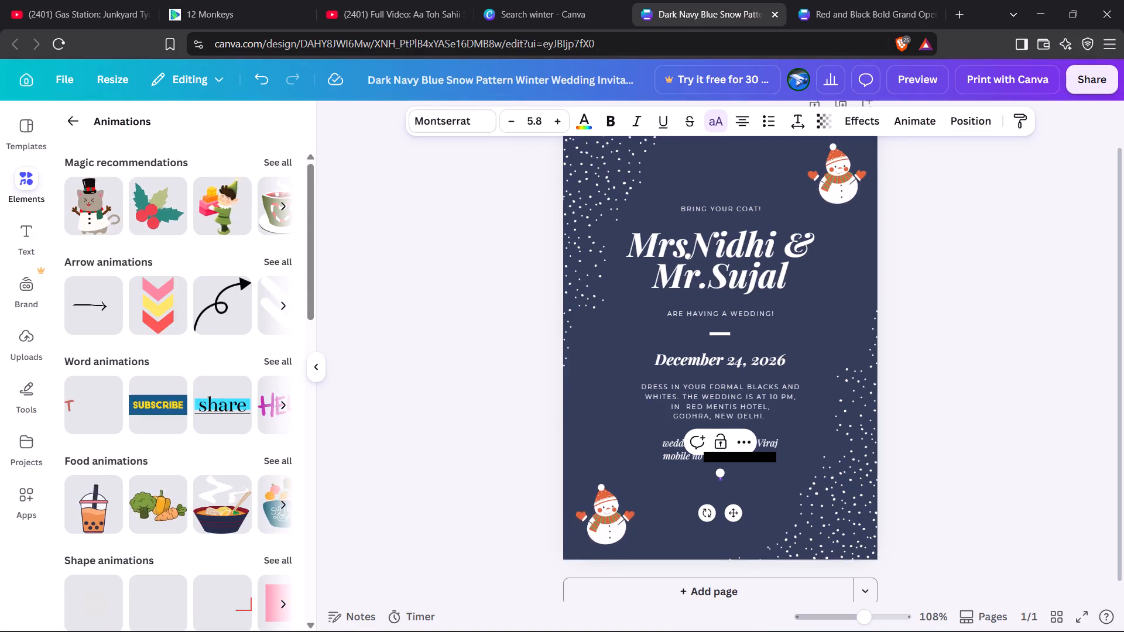
{"action": "key", "text": "shift+t"}
{"action": "type", "text": "HA"}
{"action": "type", "text": "NK"}
{"action": "key", "text": "space"}
{"action": "type", "text": "YOU"}
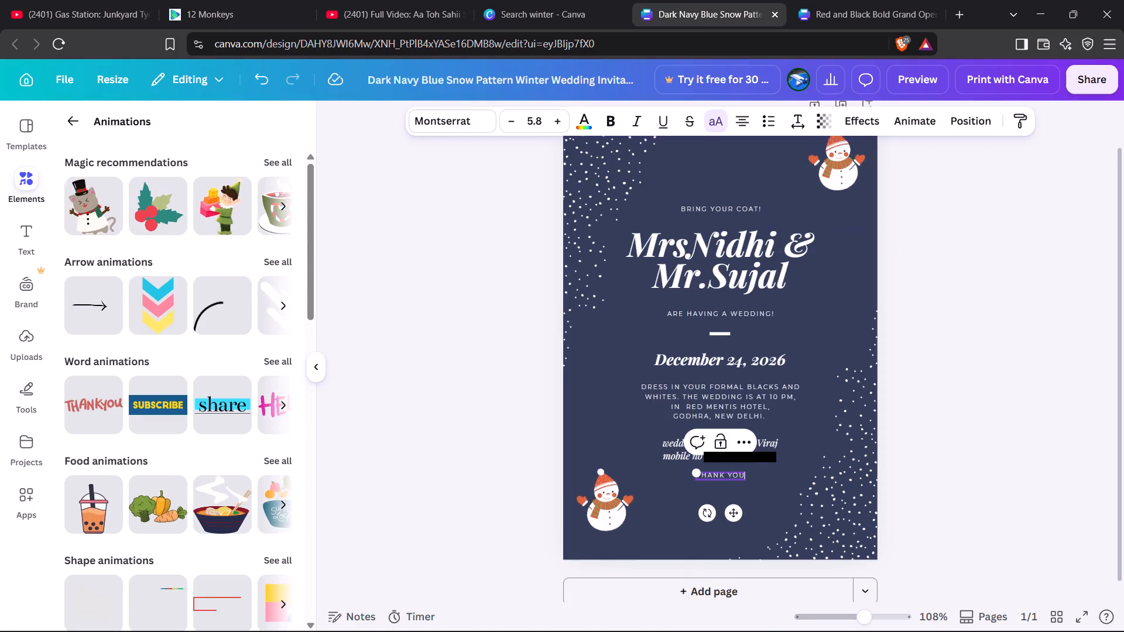
Enlarge the THANK YOU text to font size 8.1 and move it down near the invitation's bottom edge.
{"action": "left_click", "coordinate": [24, 170]}
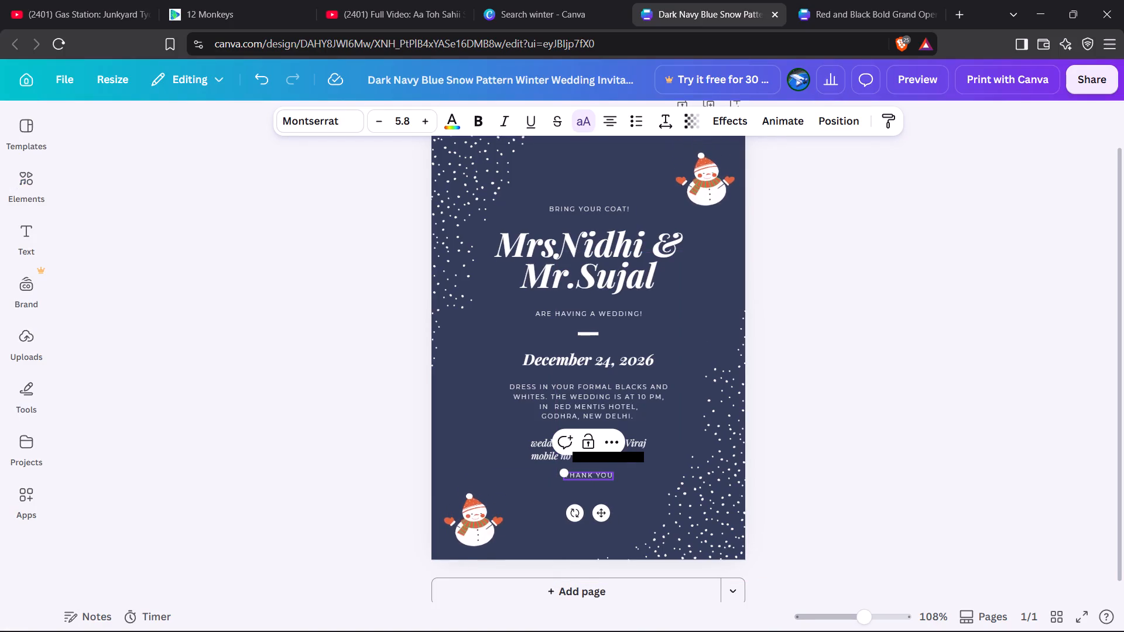
{"action": "left_click", "coordinate": [603, 513]}
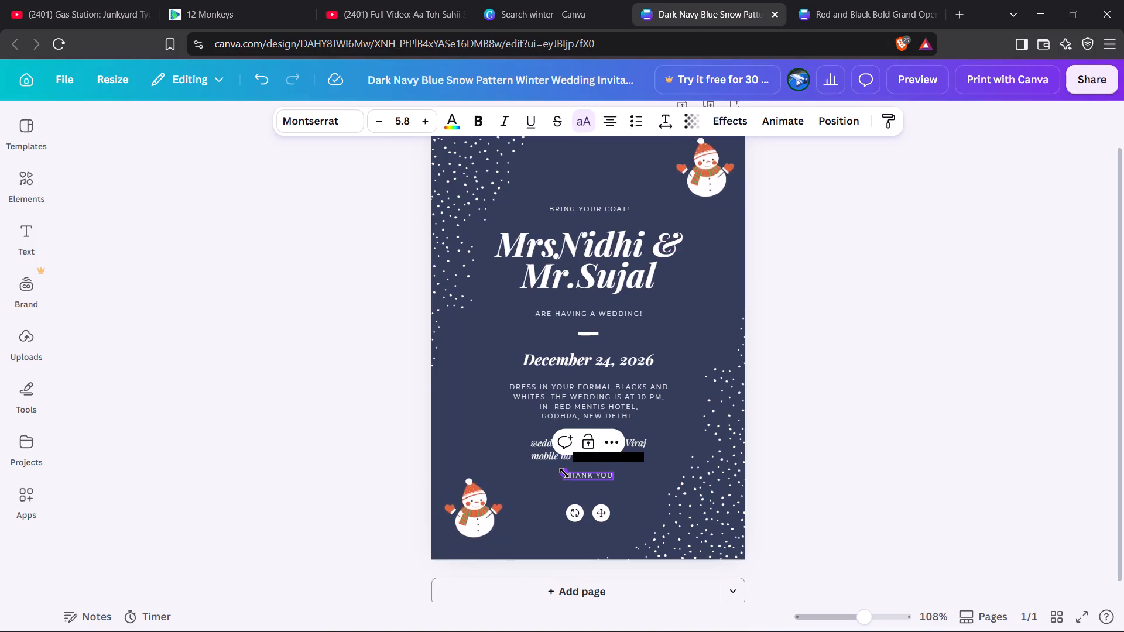
{"action": "left_click_drag", "start_coordinate": [564, 473], "coordinate": [546, 465]}
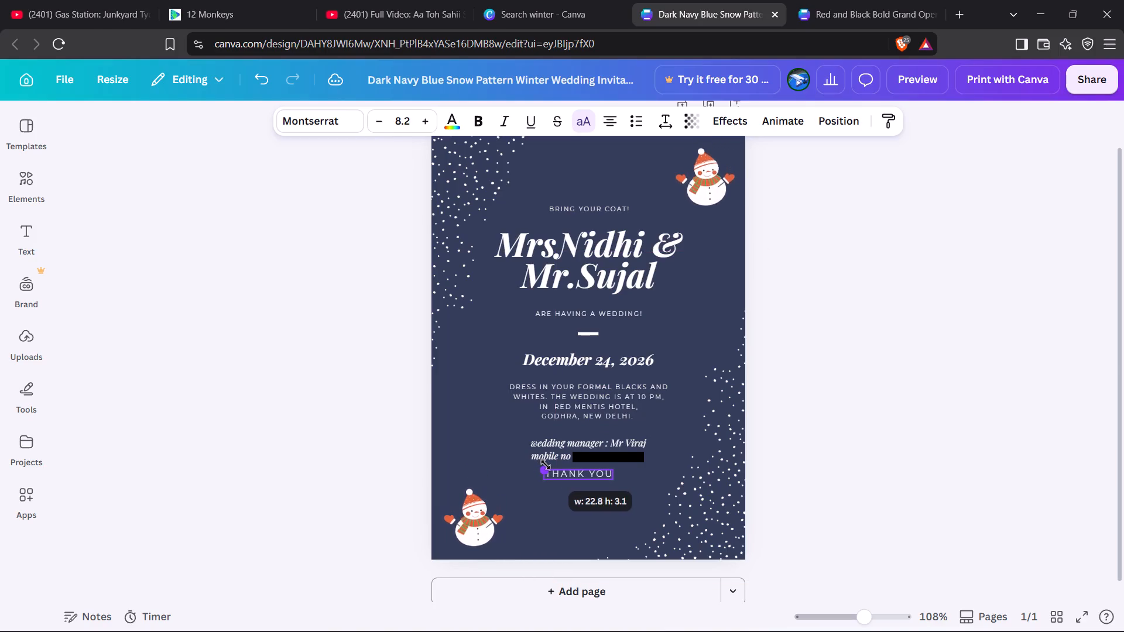
{"action": "left_click_drag", "start_coordinate": [546, 465], "coordinate": [546, 466]}
{"action": "left_click_drag", "start_coordinate": [594, 513], "coordinate": [595, 520]}
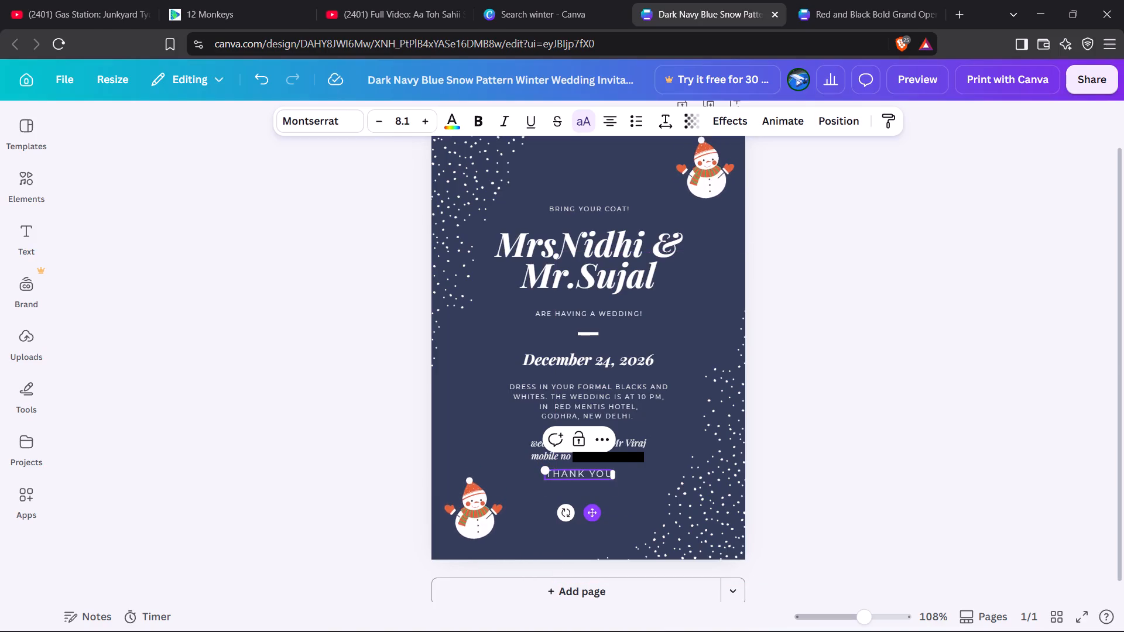
{"action": "left_click_drag", "start_coordinate": [595, 520], "coordinate": [598, 563]}
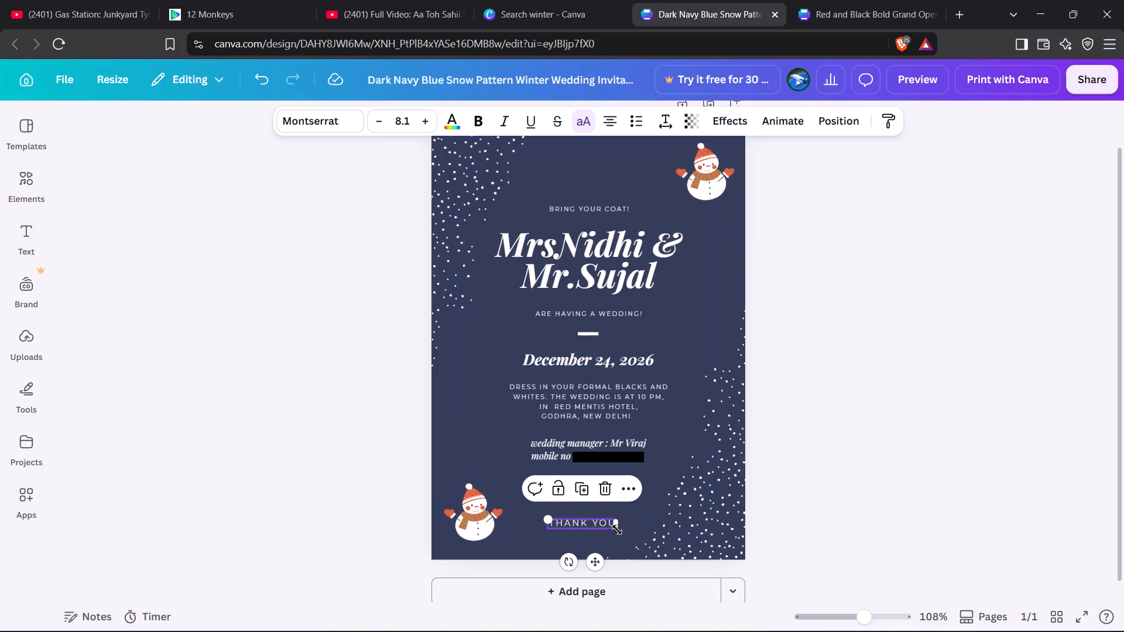
Increase the THANK YOU text's font size to 13.1 and centre it horizontally at the bottom of the invitation.
{"action": "left_click", "coordinate": [617, 530]}
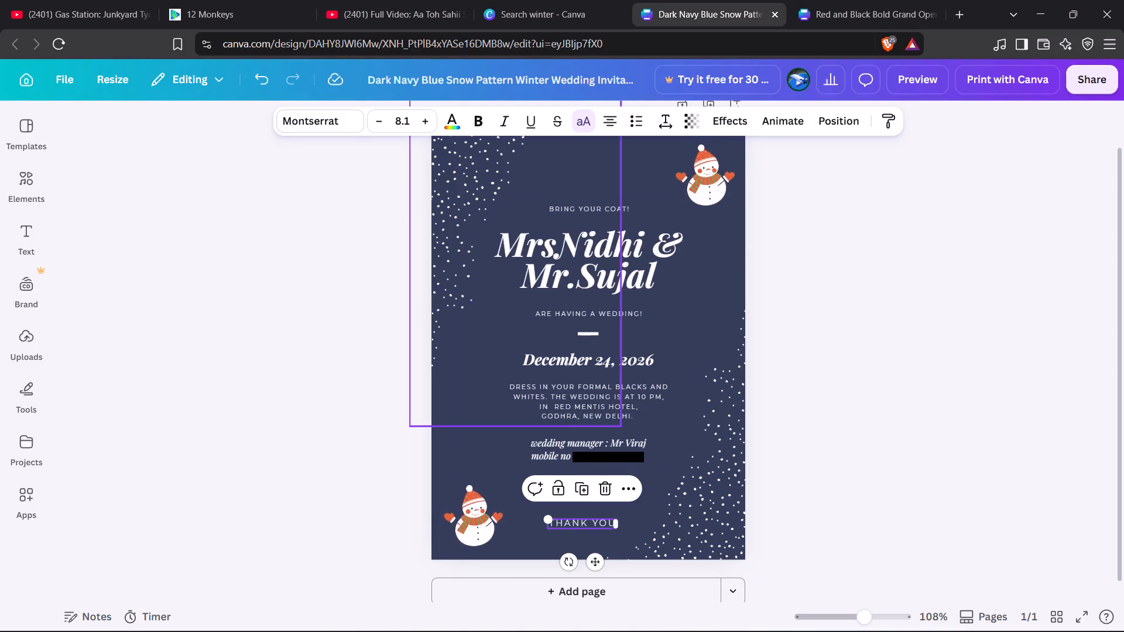
{"action": "left_click", "coordinate": [424, 120]}
{"action": "triple_click", "coordinate": [424, 120]}
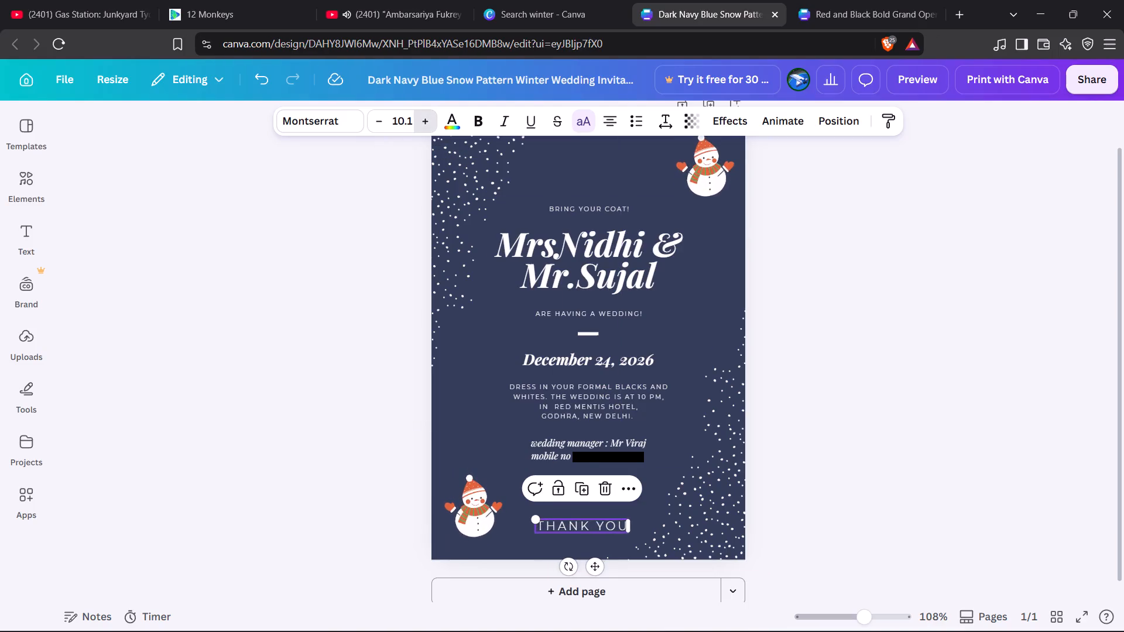
{"action": "left_click", "coordinate": [424, 120]}
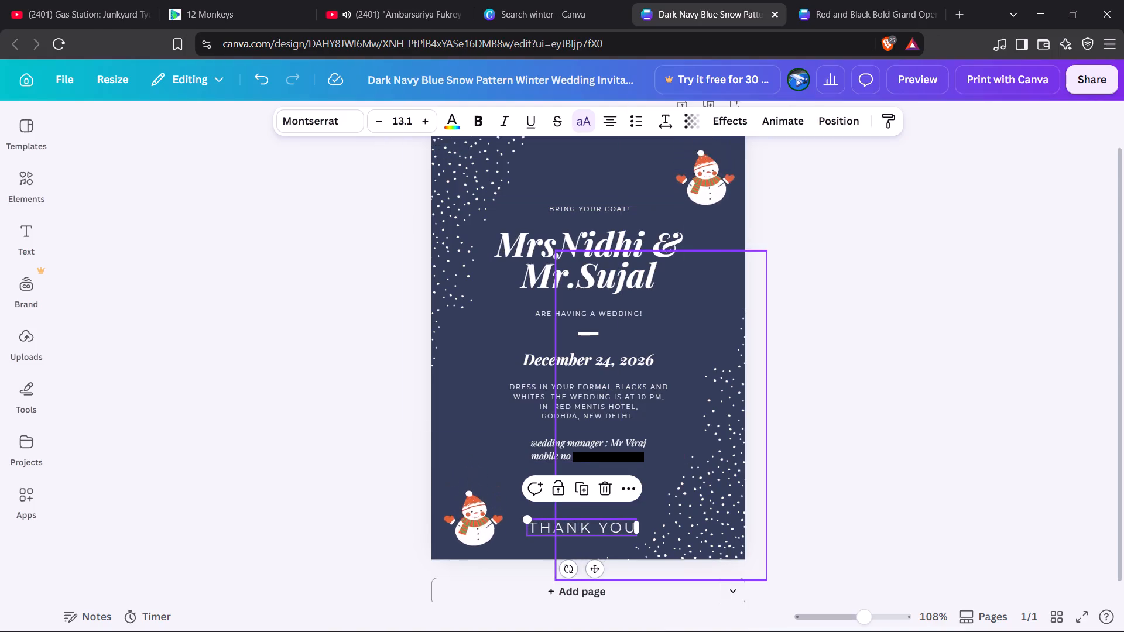
{"action": "left_click", "coordinate": [599, 570]}
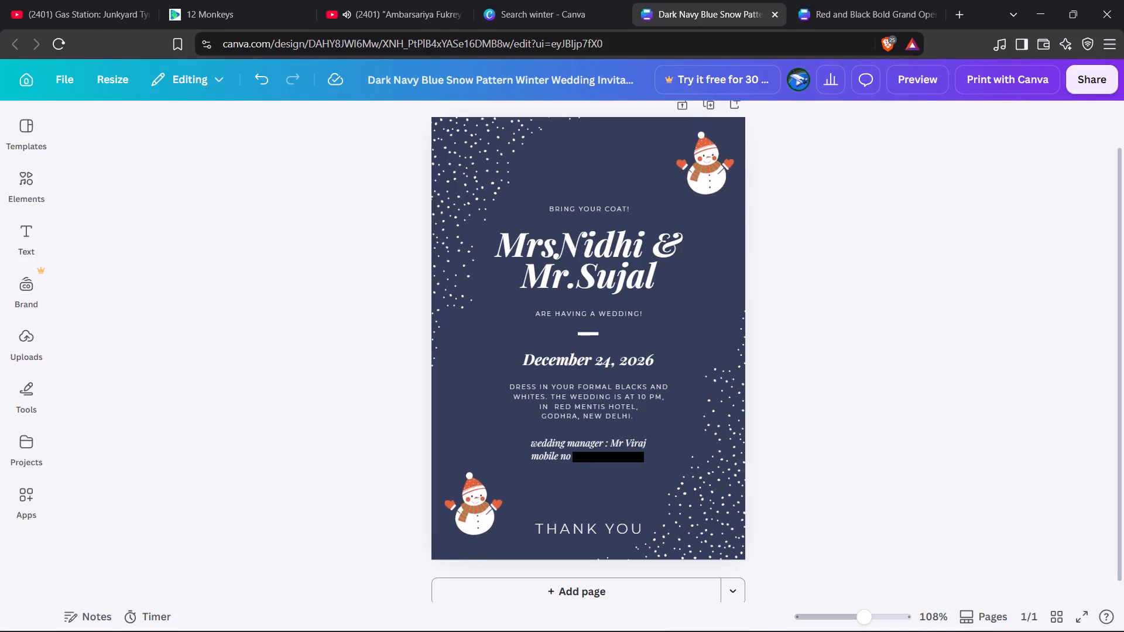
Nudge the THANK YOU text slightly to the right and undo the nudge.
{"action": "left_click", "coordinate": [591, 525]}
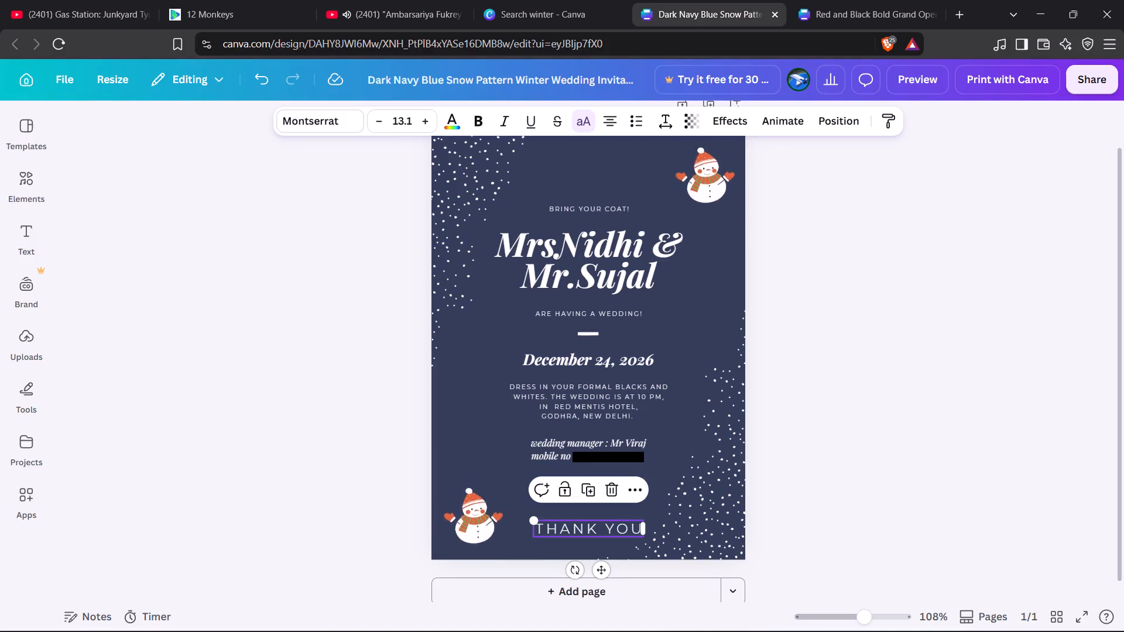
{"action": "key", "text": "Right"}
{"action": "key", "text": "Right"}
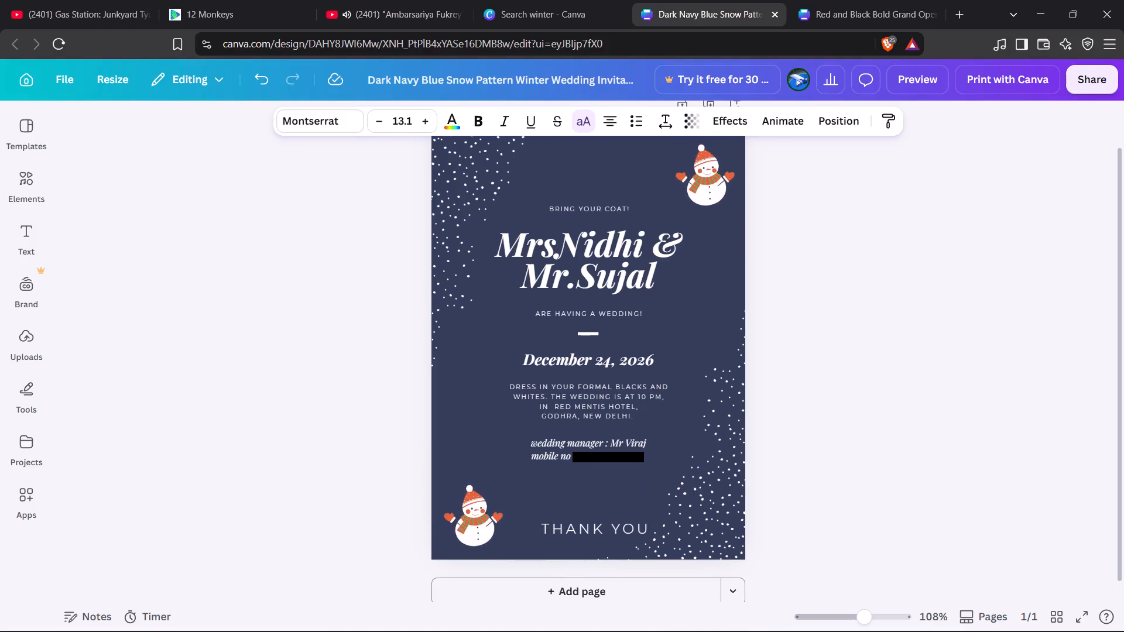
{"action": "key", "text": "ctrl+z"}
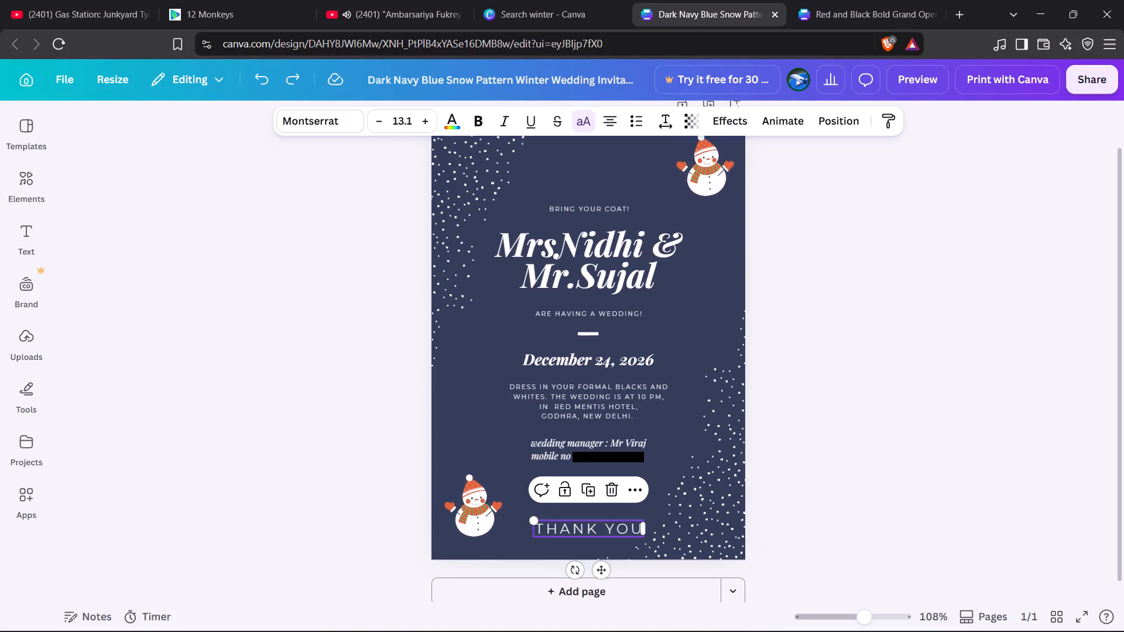
Undo the last change to the THANK YOU text and move it slightly up from the invitation's bottom edge.
{"action": "key", "text": "ctrl+z"}
{"action": "left_click", "coordinate": [591, 525]}
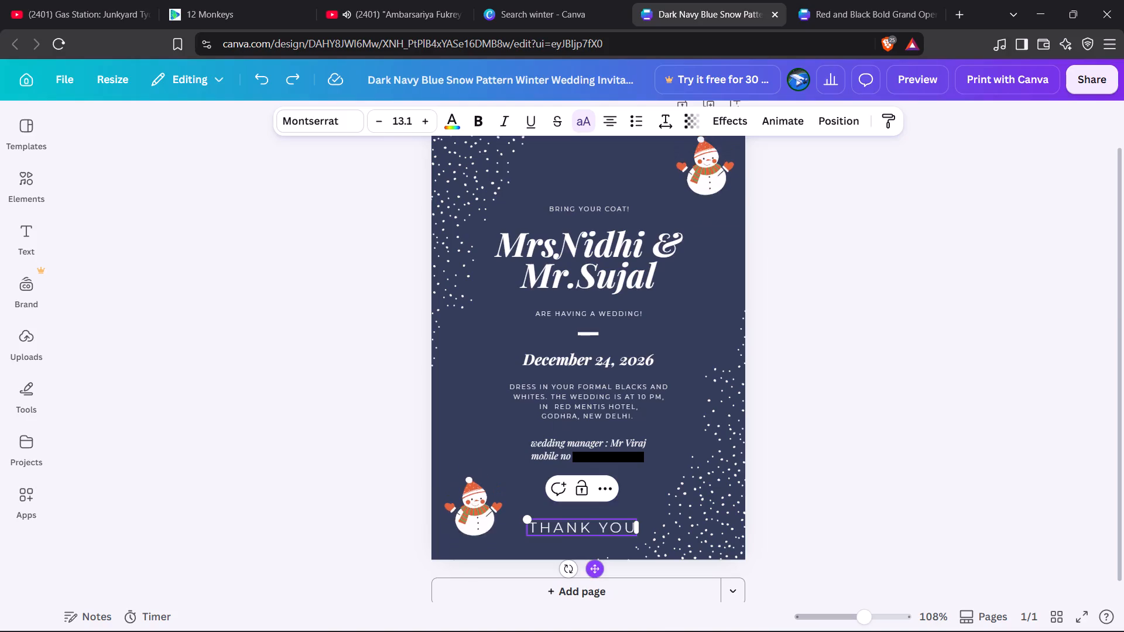
{"action": "left_click_drag", "start_coordinate": [595, 568], "coordinate": [595, 556]}
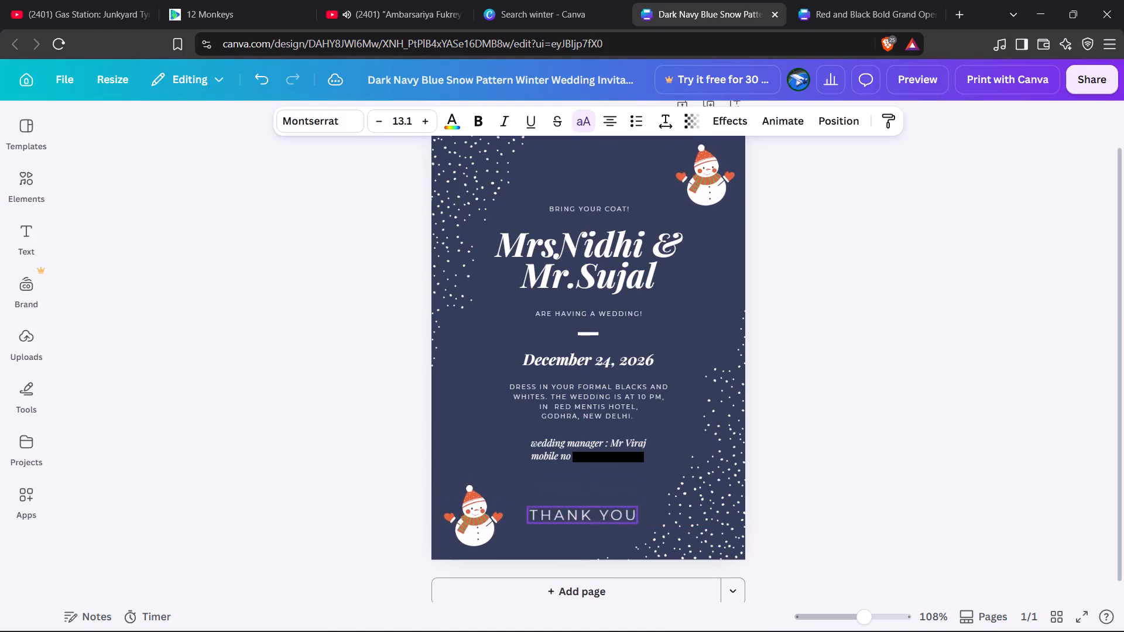
{"action": "left_click_drag", "start_coordinate": [595, 556], "coordinate": [595, 559]}
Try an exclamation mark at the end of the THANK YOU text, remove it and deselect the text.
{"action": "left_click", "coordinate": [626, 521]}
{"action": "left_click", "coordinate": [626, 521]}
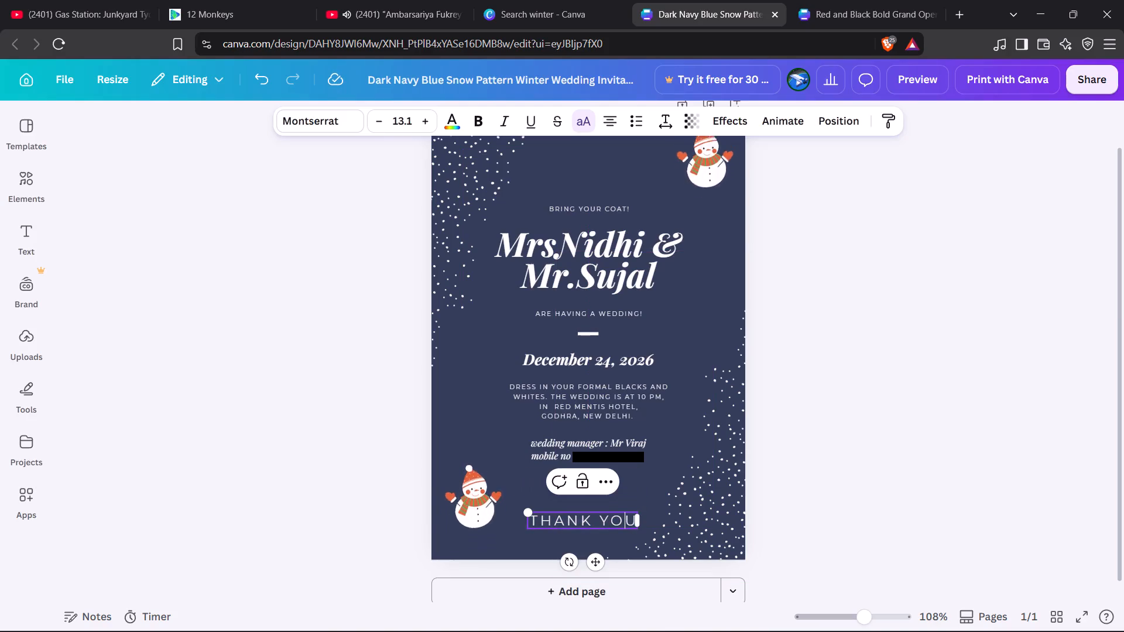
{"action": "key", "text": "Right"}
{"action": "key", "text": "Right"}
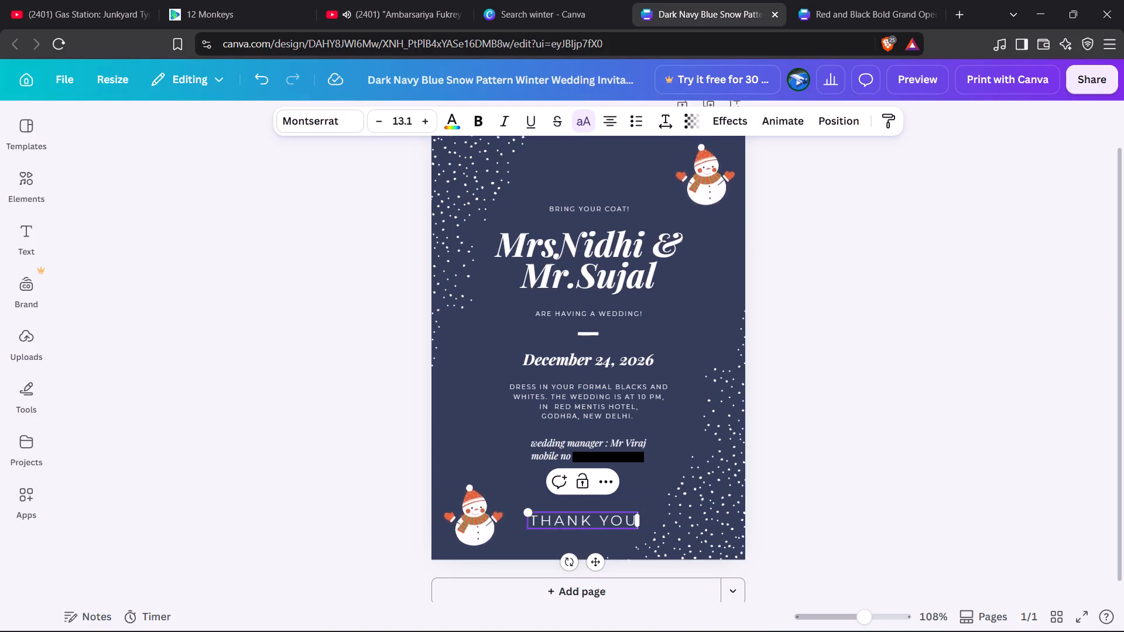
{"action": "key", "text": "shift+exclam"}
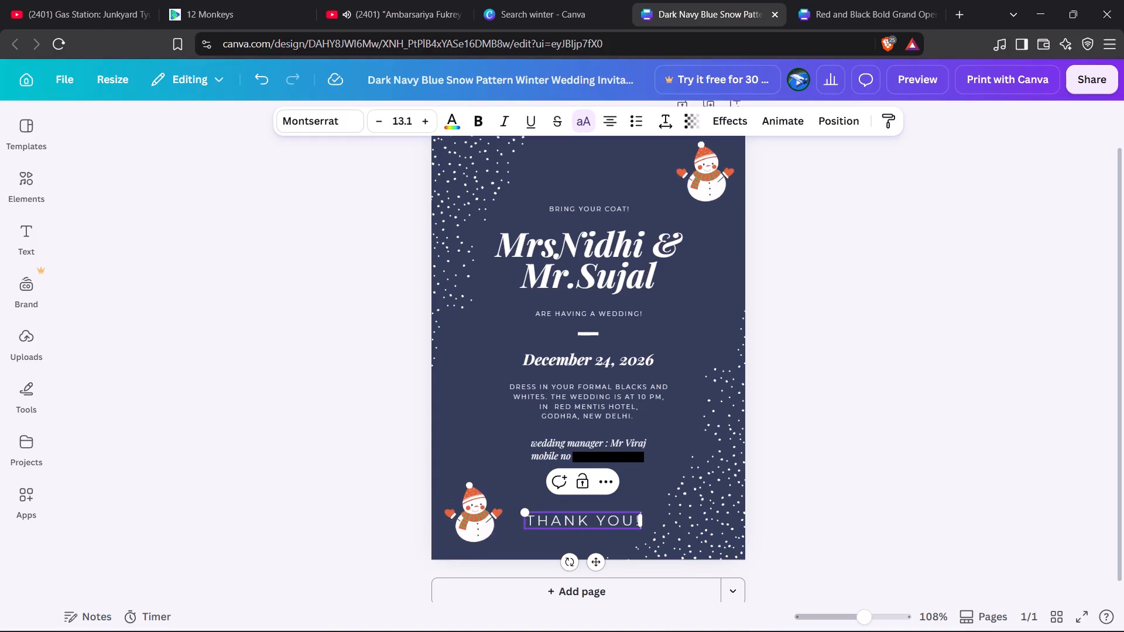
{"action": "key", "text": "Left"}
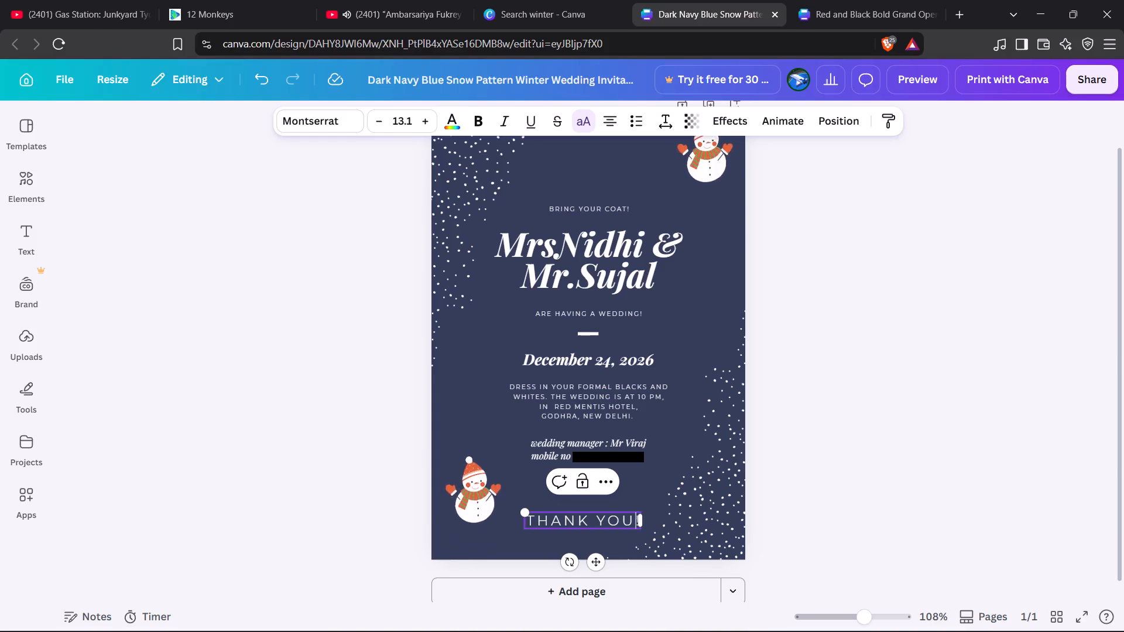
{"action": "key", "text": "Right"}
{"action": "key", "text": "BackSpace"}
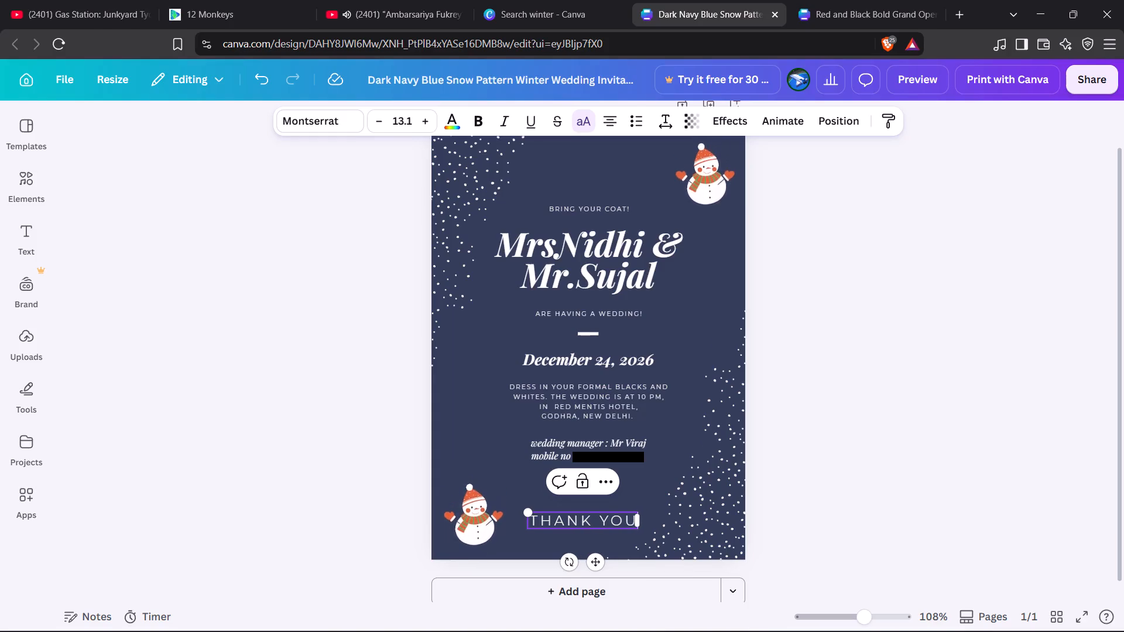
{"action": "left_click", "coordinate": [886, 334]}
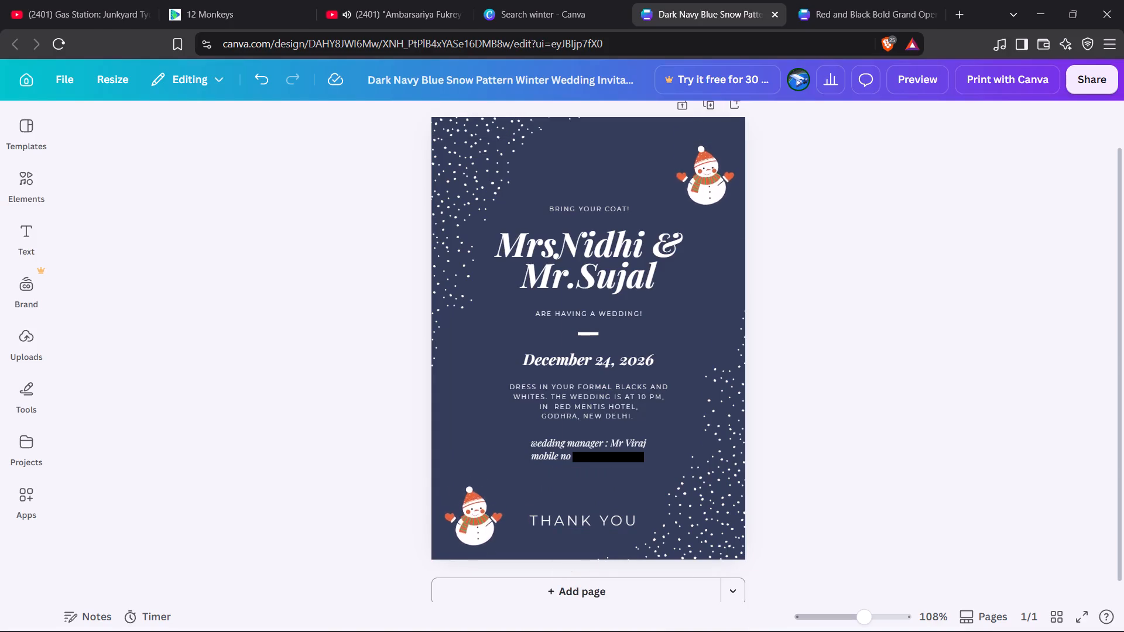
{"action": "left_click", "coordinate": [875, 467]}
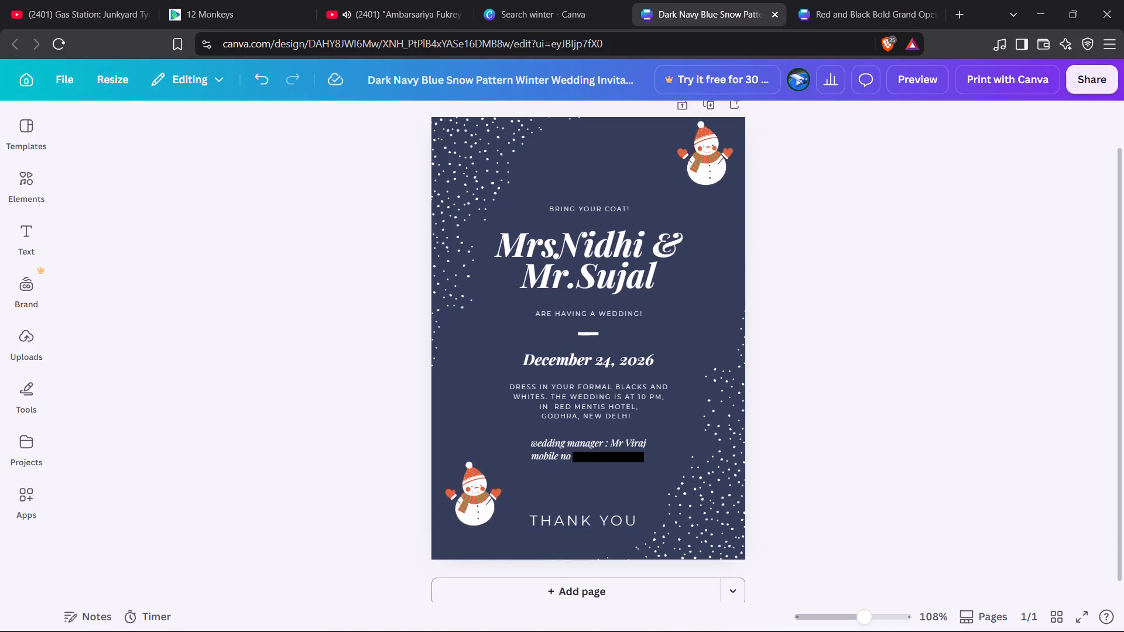
Shift the THANK YOU text slightly to the right so it is centred horizontally on the invitation.
{"action": "left_click", "coordinate": [597, 521]}
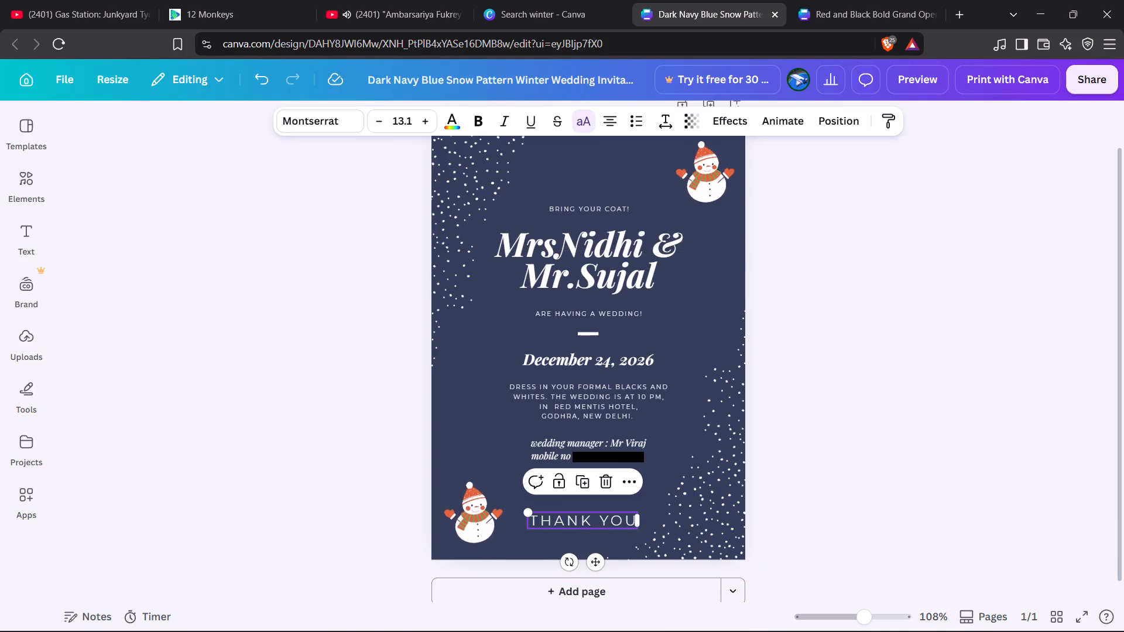
{"action": "left_click_drag", "start_coordinate": [597, 521], "coordinate": [603, 521]}
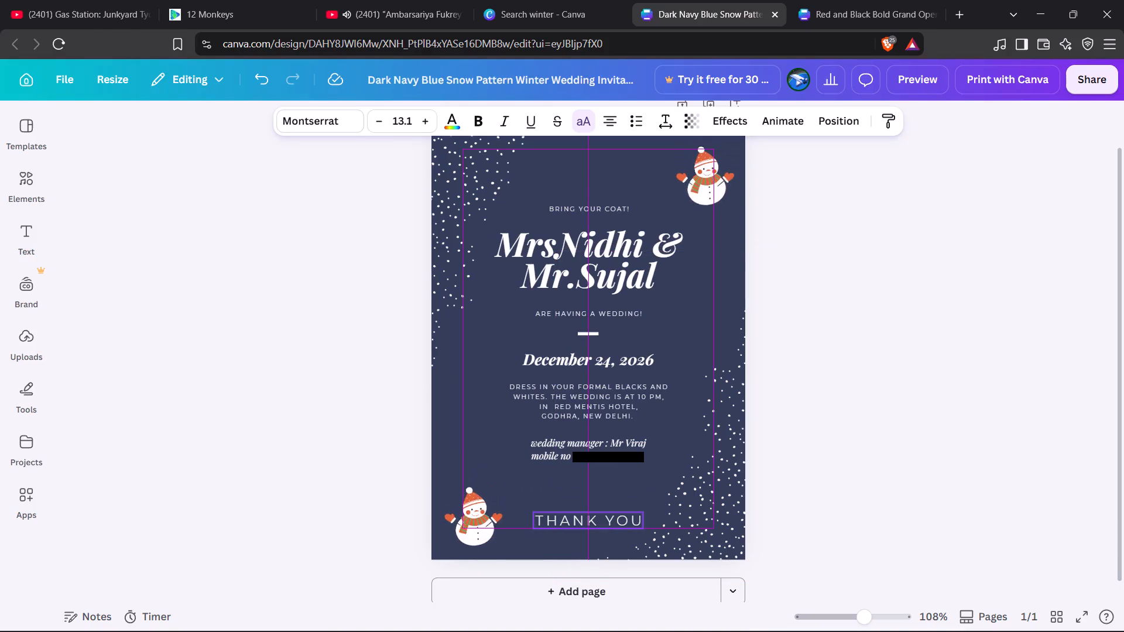
{"action": "left_click_drag", "start_coordinate": [603, 521], "coordinate": [603, 522]}
{"action": "left_click", "coordinate": [923, 495]}
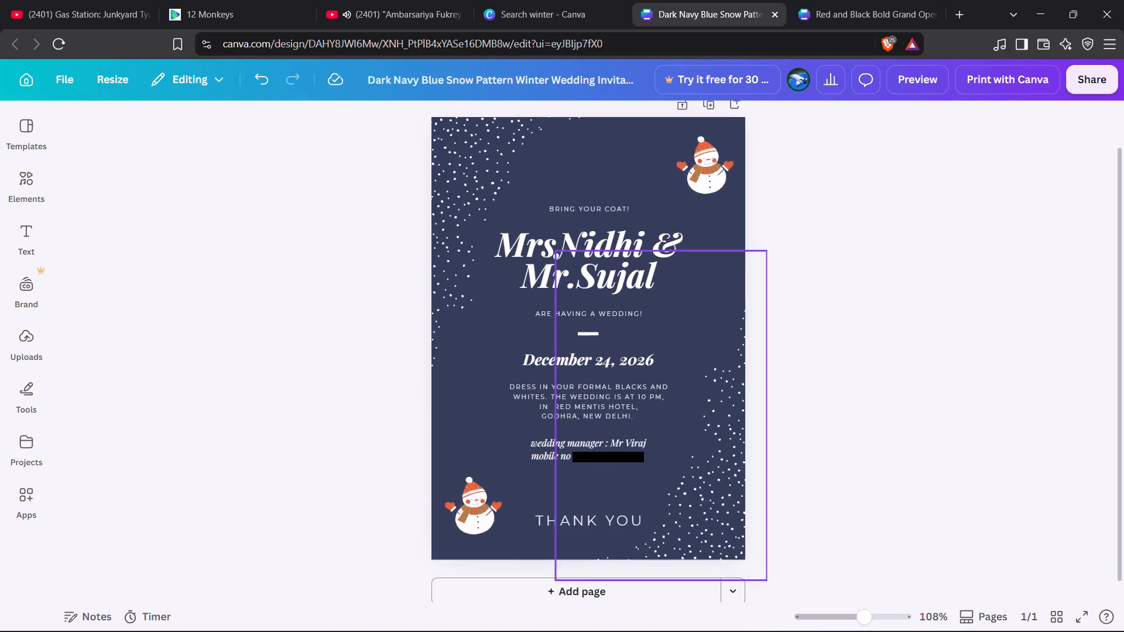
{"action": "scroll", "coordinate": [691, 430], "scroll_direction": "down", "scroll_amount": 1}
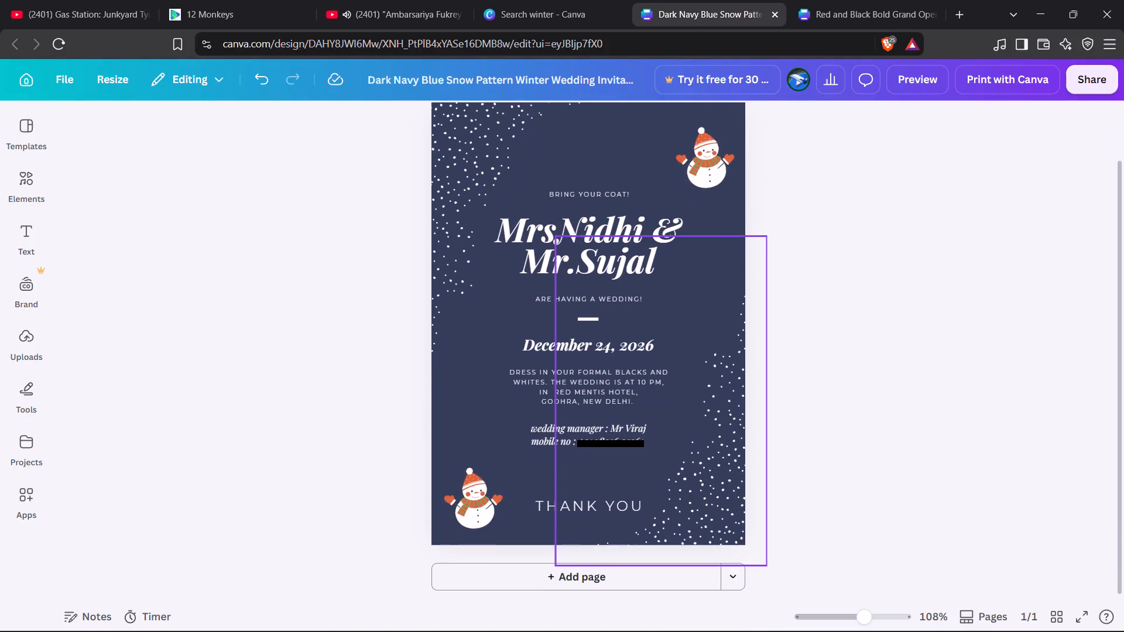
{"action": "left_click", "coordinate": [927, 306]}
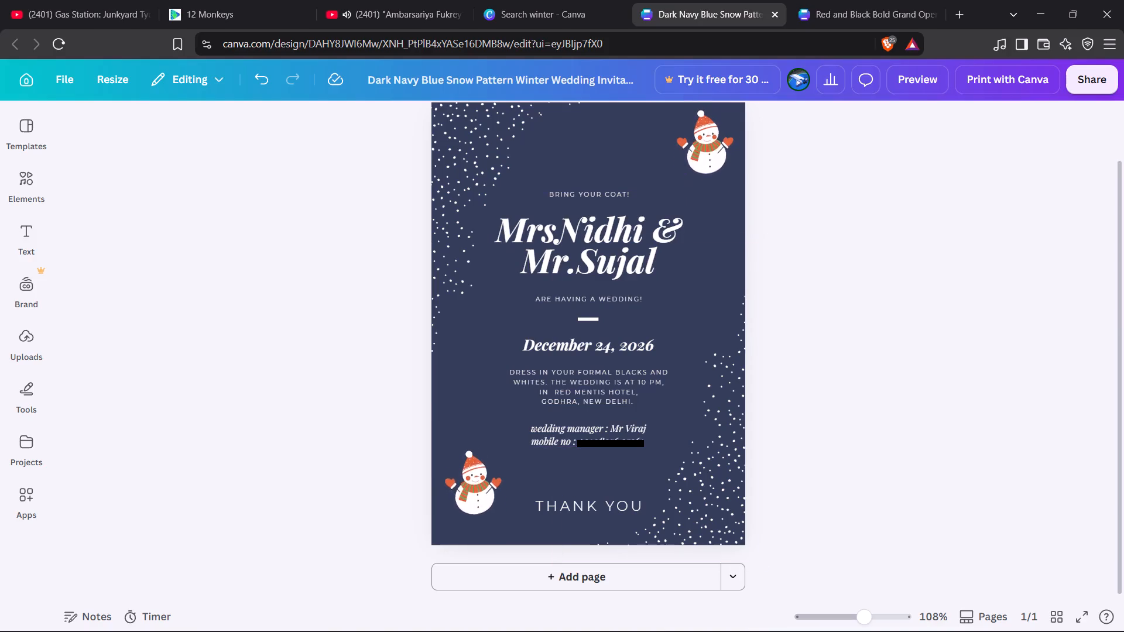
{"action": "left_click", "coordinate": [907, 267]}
Select all elements of the invitation, preview the element animations and apply the Fade animation to them.
{"action": "scroll", "coordinate": [907, 267], "scroll_direction": "up", "scroll_amount": 3}
{"action": "left_click", "coordinate": [668, 322]}
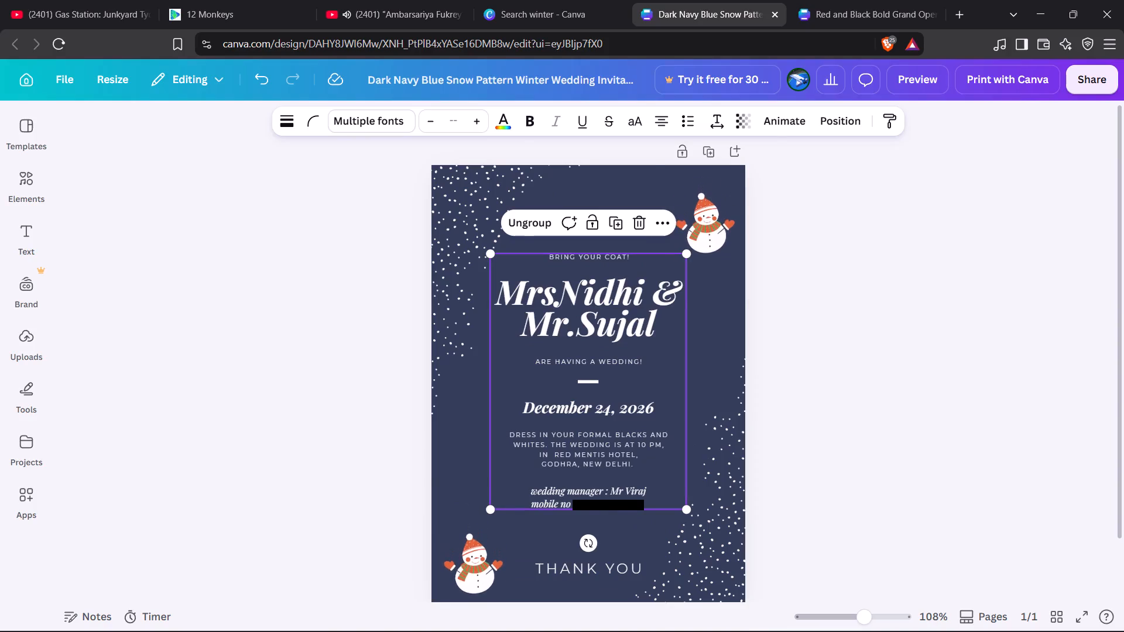
{"action": "key", "text": "ctrl+a"}
{"action": "left_click", "coordinate": [784, 129]}
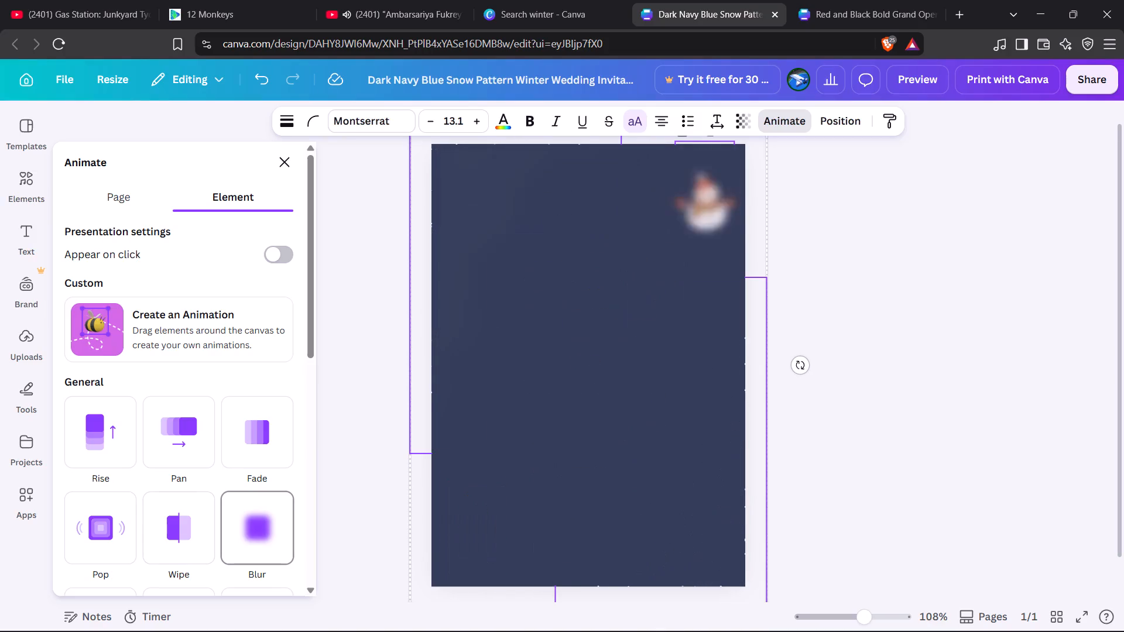
{"action": "scroll", "coordinate": [251, 532], "scroll_direction": "down", "scroll_amount": 2}
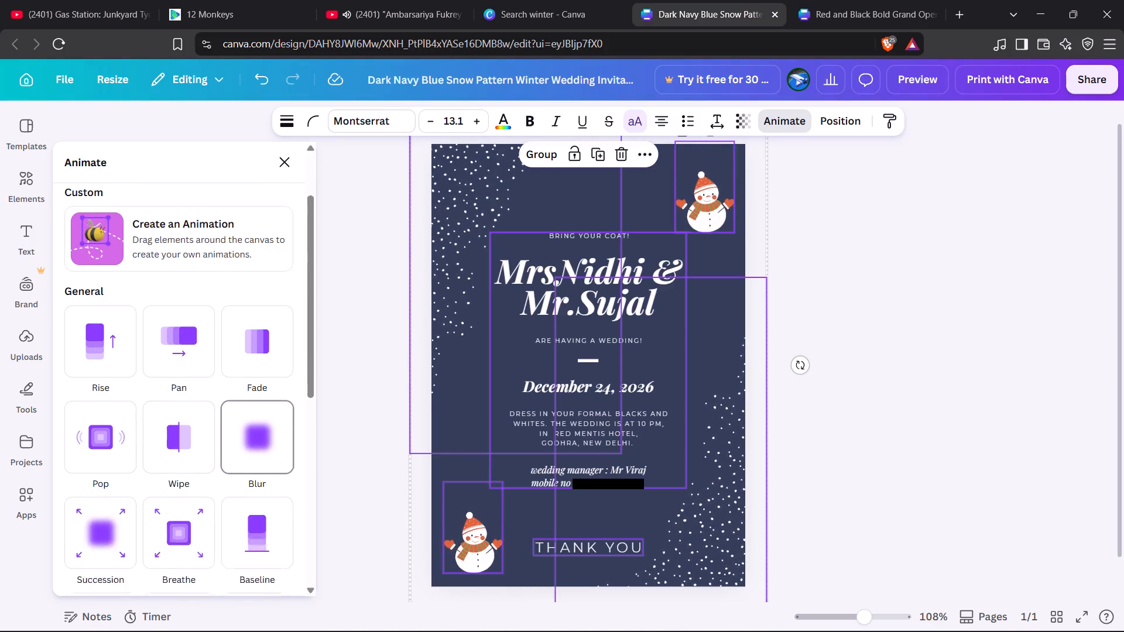
{"action": "scroll", "coordinate": [251, 532], "scroll_direction": "down", "scroll_amount": 1}
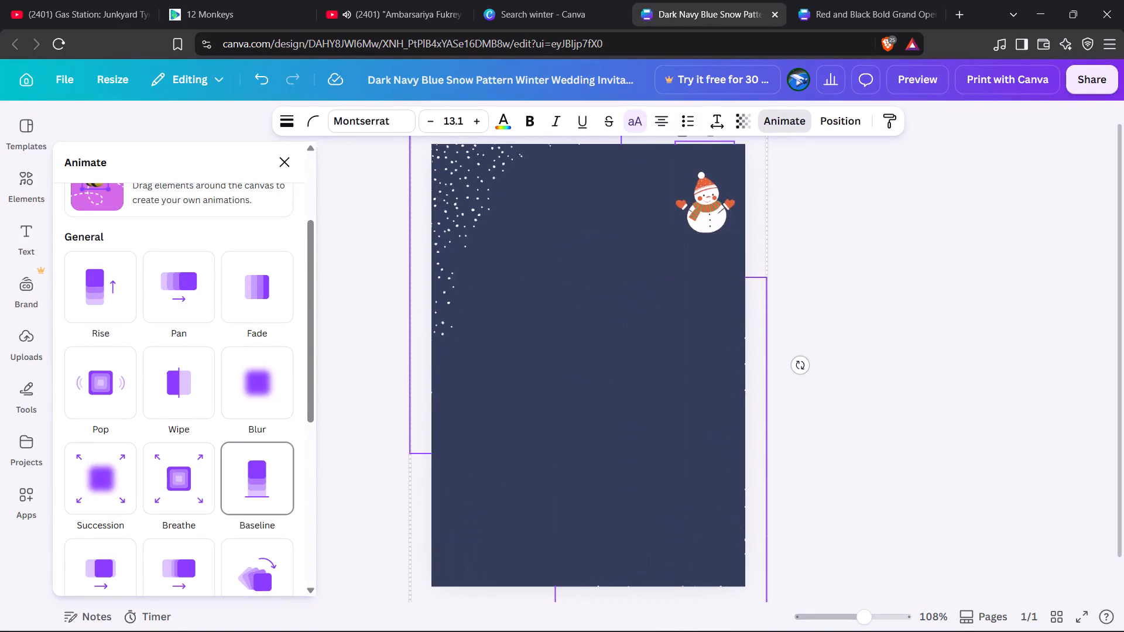
{"action": "scroll", "coordinate": [268, 487], "scroll_direction": "down", "scroll_amount": 1}
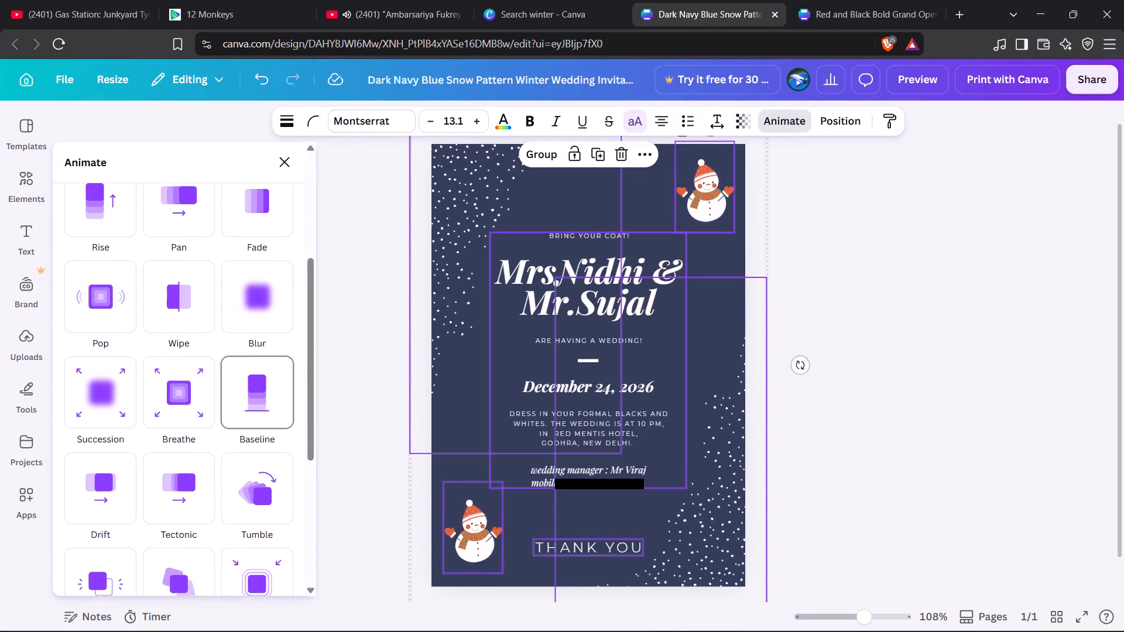
{"action": "scroll", "coordinate": [268, 487], "scroll_direction": "down", "scroll_amount": 1}
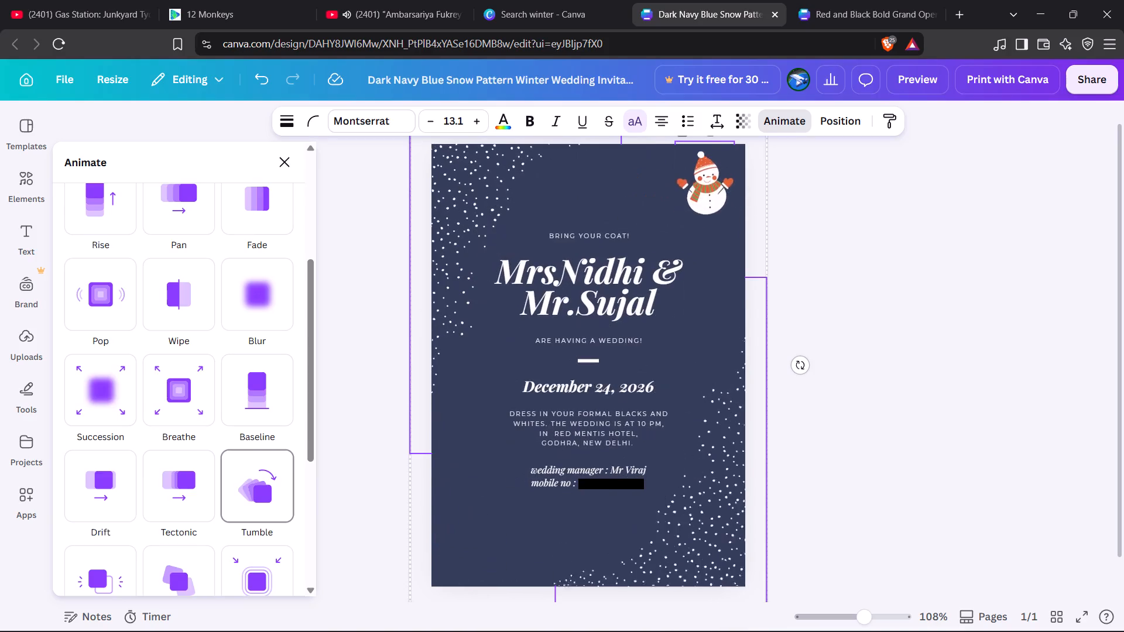
{"action": "scroll", "coordinate": [253, 503], "scroll_direction": "down", "scroll_amount": 1}
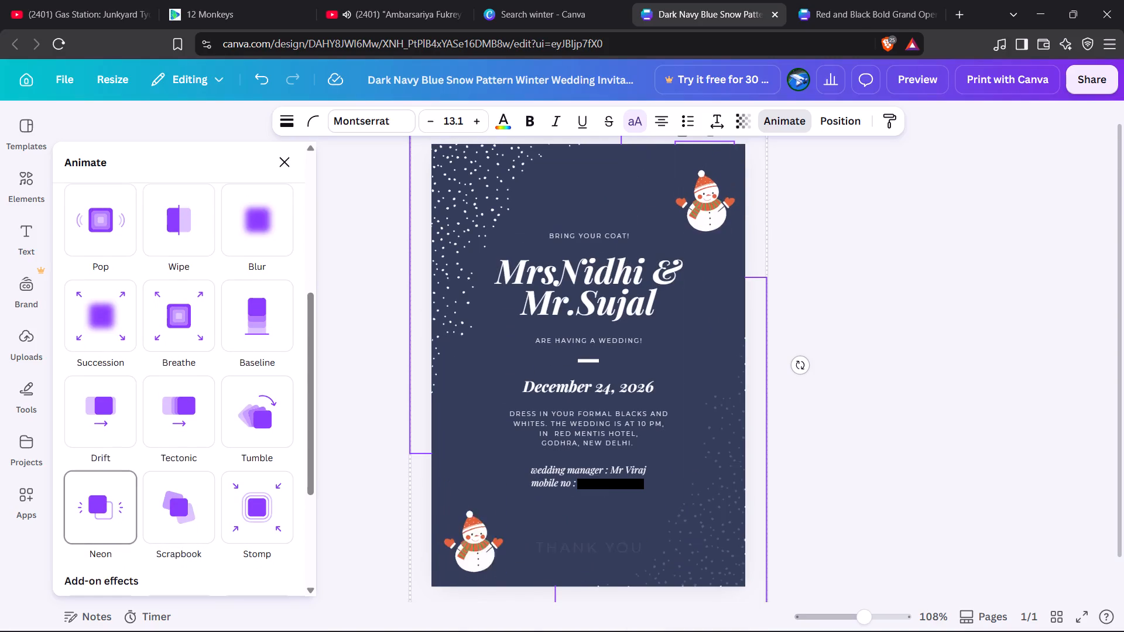
{"action": "scroll", "coordinate": [124, 515], "scroll_direction": "down", "scroll_amount": 1}
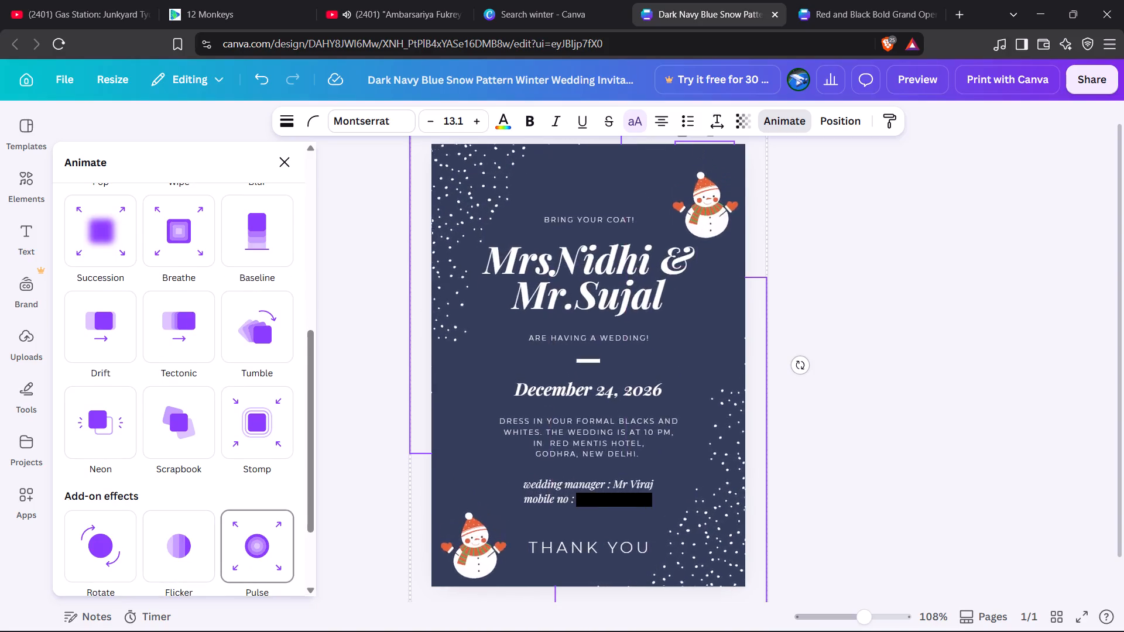
{"action": "scroll", "coordinate": [268, 540], "scroll_direction": "down", "scroll_amount": 4}
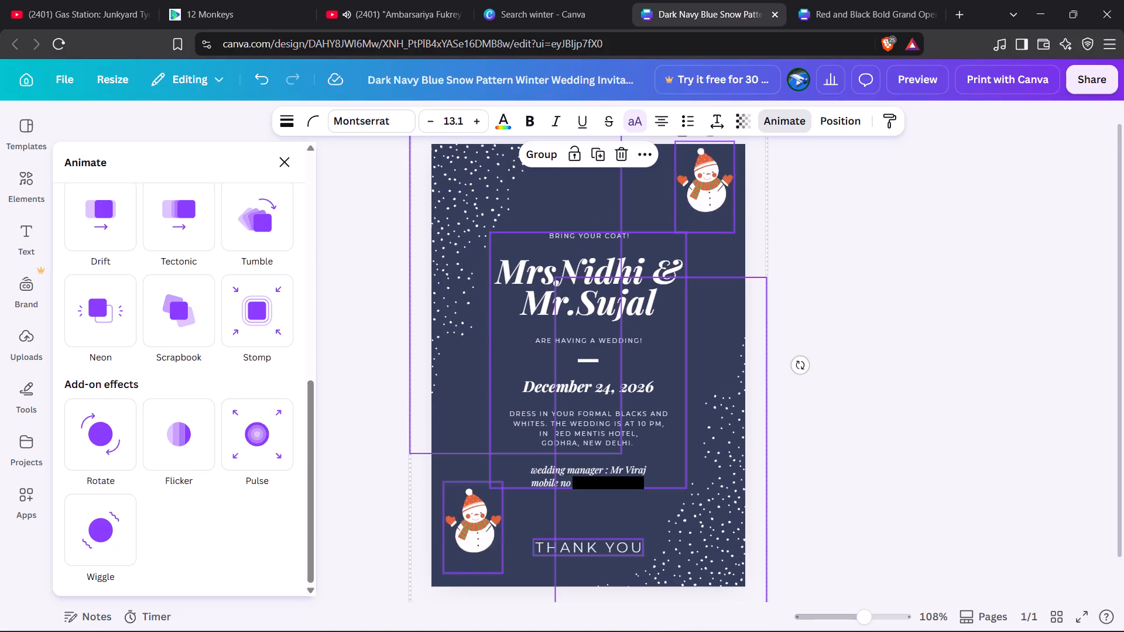
{"action": "scroll", "coordinate": [108, 545], "scroll_direction": "up", "scroll_amount": 4}
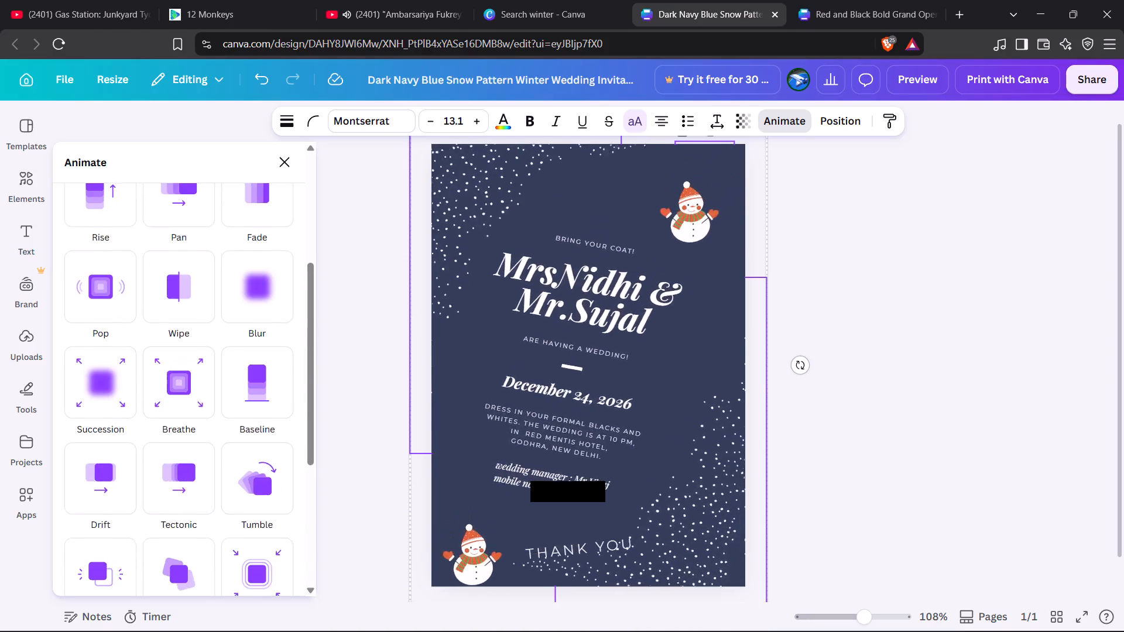
{"action": "scroll", "coordinate": [108, 545], "scroll_direction": "up", "scroll_amount": 3}
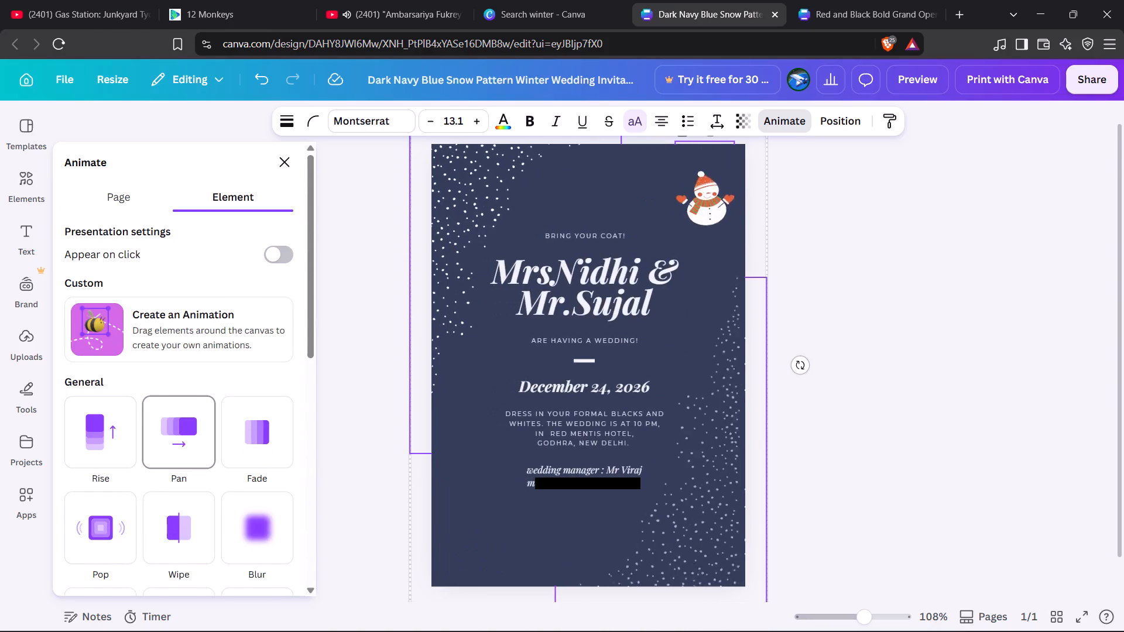
{"action": "double_click", "coordinate": [259, 434]}
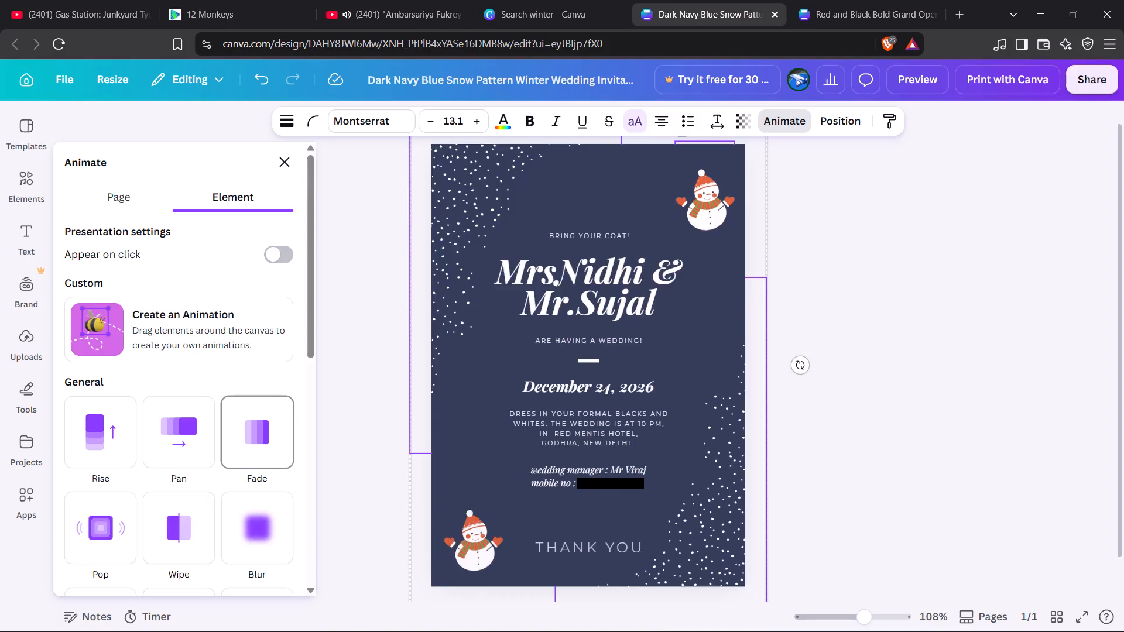
{"action": "left_click", "coordinate": [876, 407]}
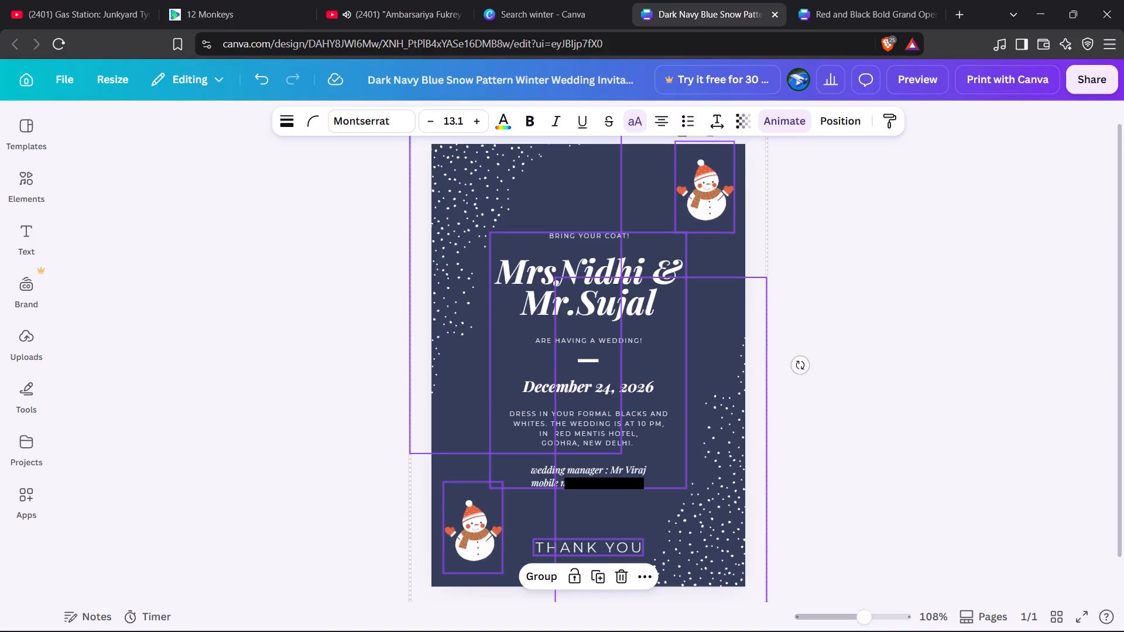
Connect the computer to the EVM EnBar 2.0 Bluetooth device.
{"action": "key", "text": "super+a"}
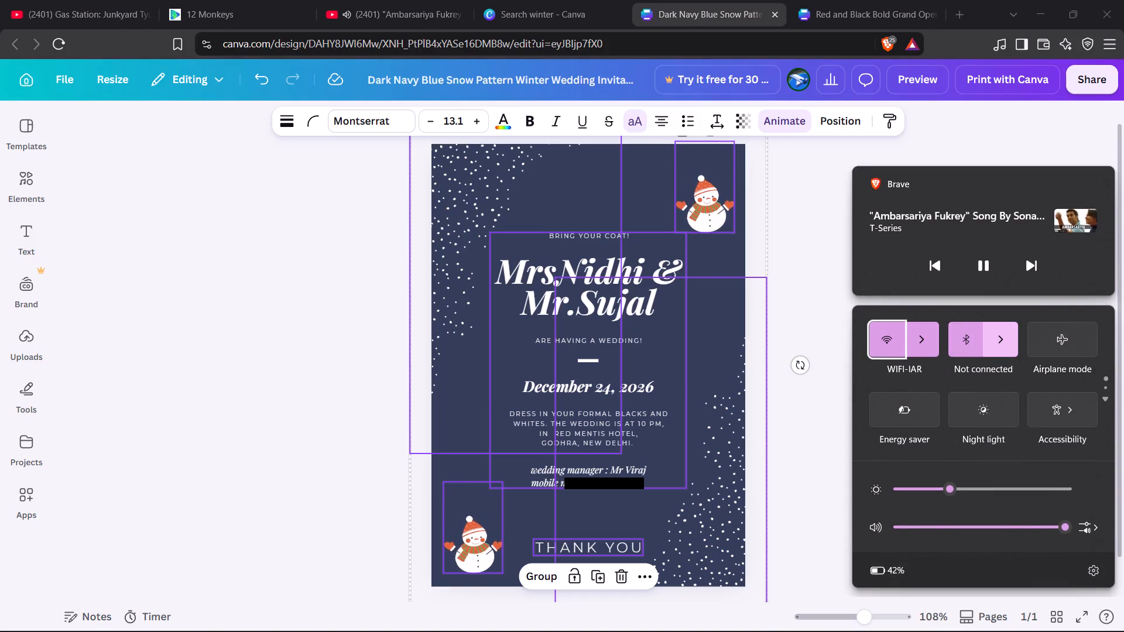
{"action": "left_click", "coordinate": [1003, 342]}
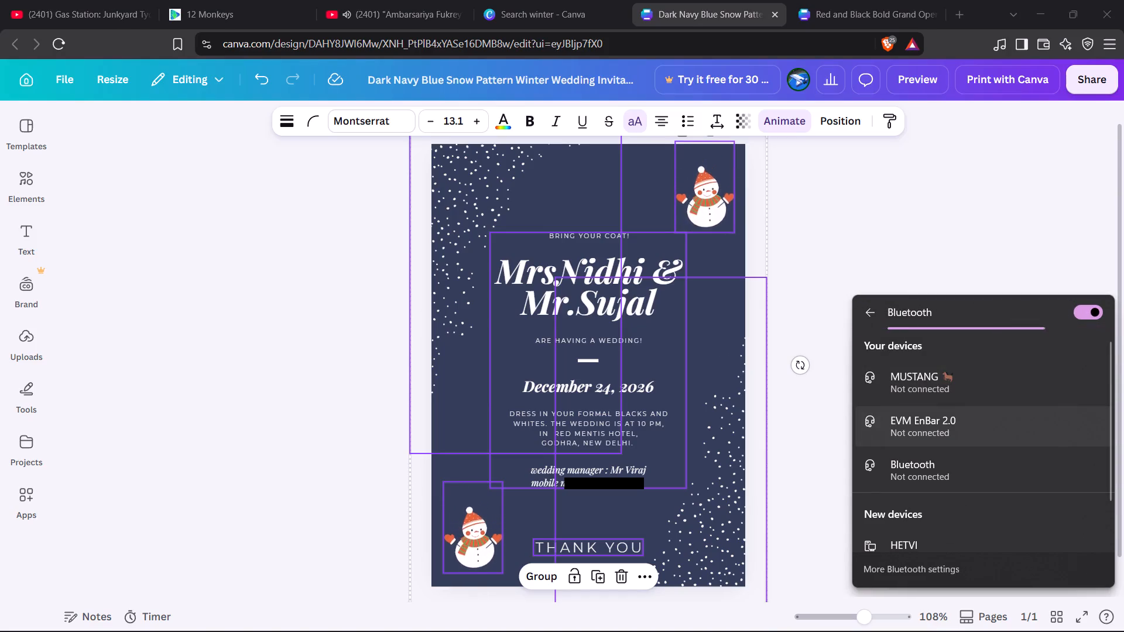
{"action": "left_click", "coordinate": [977, 408]}
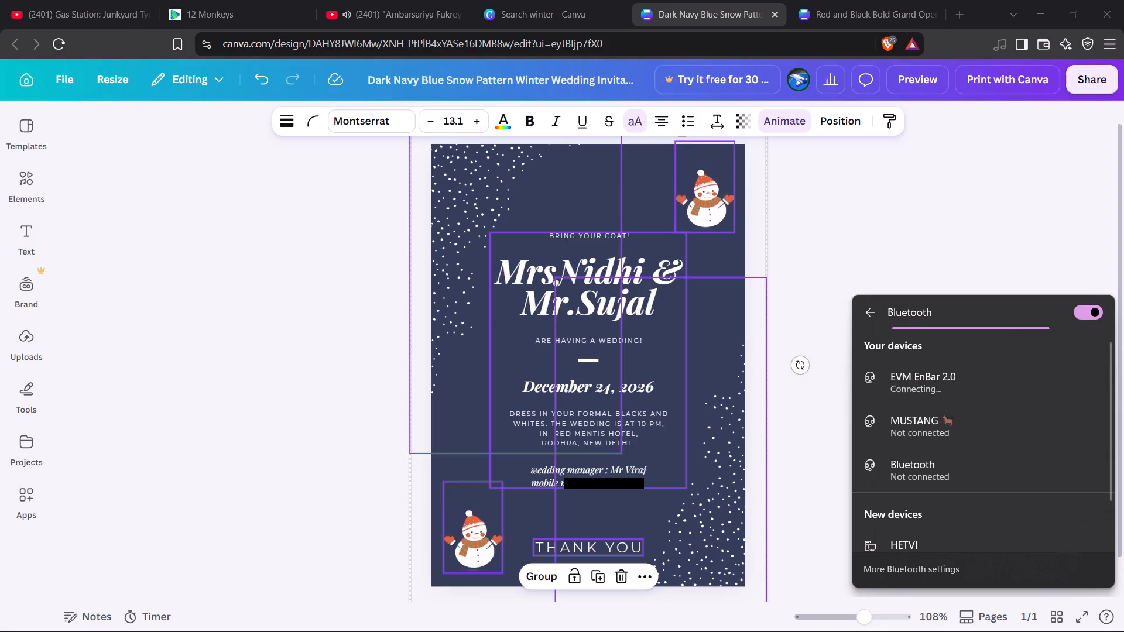
{"action": "key", "text": "super+a"}
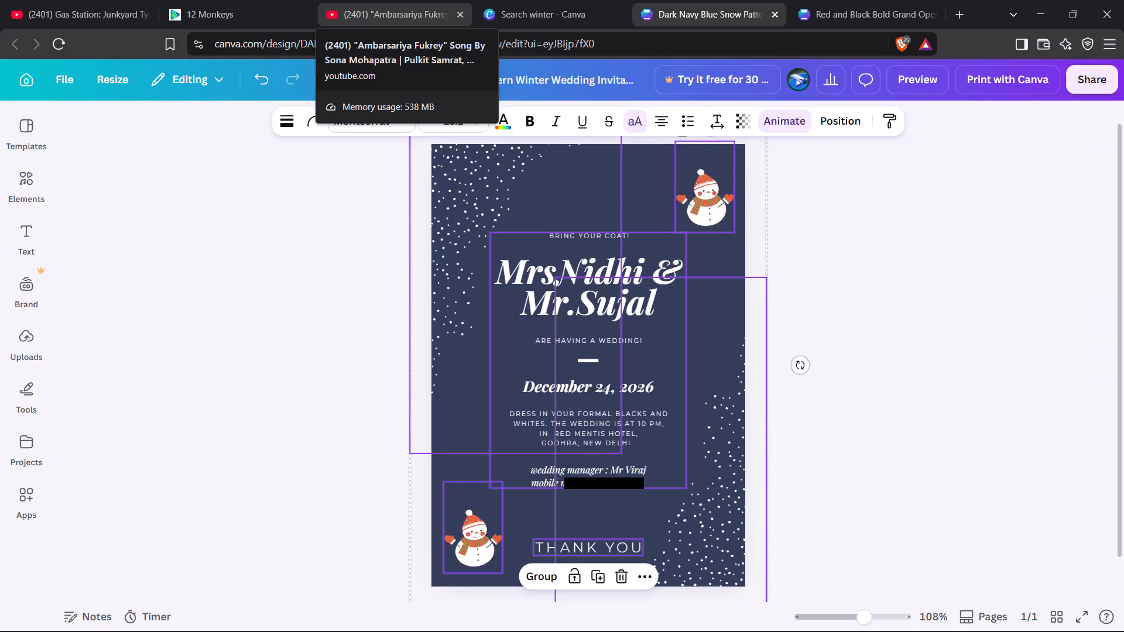
Switch to the YouTube page with the "Ambarsariya" song.
{"action": "left_click", "coordinate": [410, 1]}
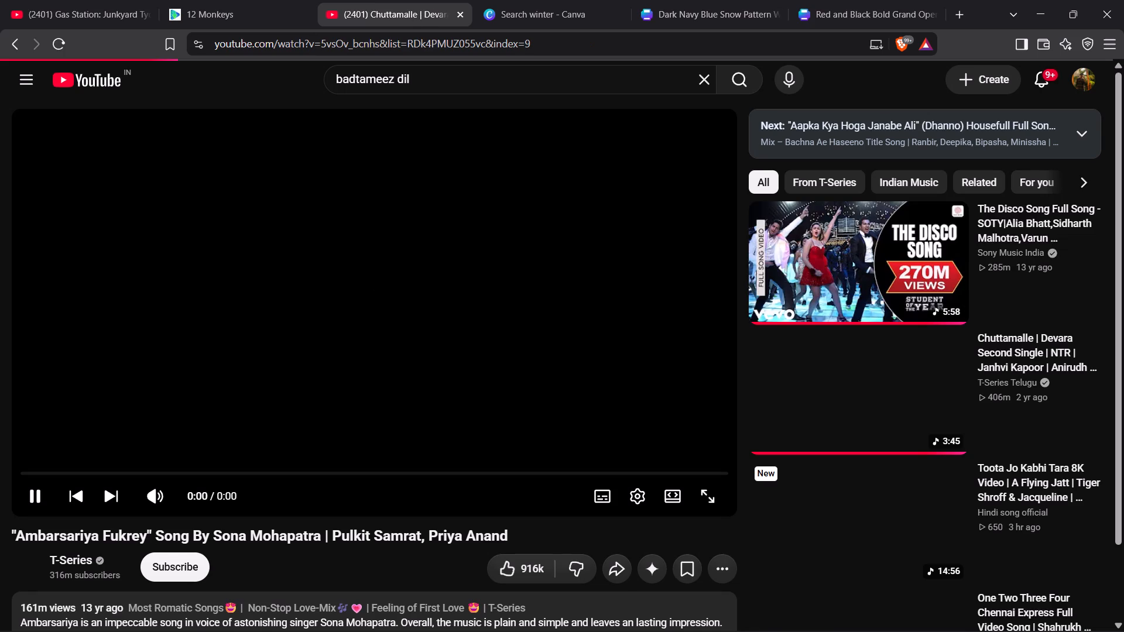
Search YouTube for "aadat se majboor" and play the Aadat Se Majboor full song from Ladies vs Ricky Bahl.
{"action": "left_click", "coordinate": [444, 79]}
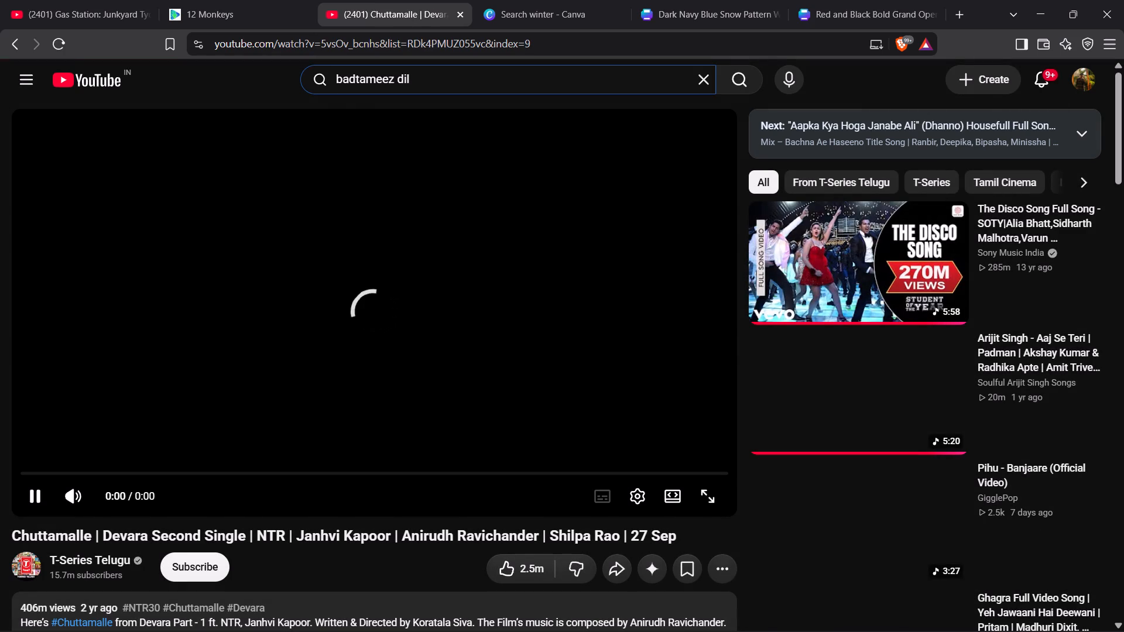
{"action": "key", "text": "BackSpace"}
{"action": "key", "text": "BackSpace"}
{"action": "key", "text": "BackSpace"}
{"action": "key", "text": "BackSpace"}
{"action": "key", "text": "BackSpace"}
{"action": "key", "text": "BackSpace"}
{"action": "key", "text": "BackSpace"}
{"action": "key", "text": "BackSpace"}
{"action": "key", "text": "BackSpace"}
{"action": "key", "text": "BackSpace"}
{"action": "key", "text": "BackSpace"}
{"action": "key", "text": "BackSpace"}
{"action": "key", "text": "BackSpace"}
{"action": "key", "text": "BackSpace"}
{"action": "key", "text": "BackSpace"}
{"action": "key", "text": "BackSpace"}
{"action": "key", "text": "BackSpace"}
{"action": "key", "text": "BackSpace"}
{"action": "key", "text": "BackSpace"}
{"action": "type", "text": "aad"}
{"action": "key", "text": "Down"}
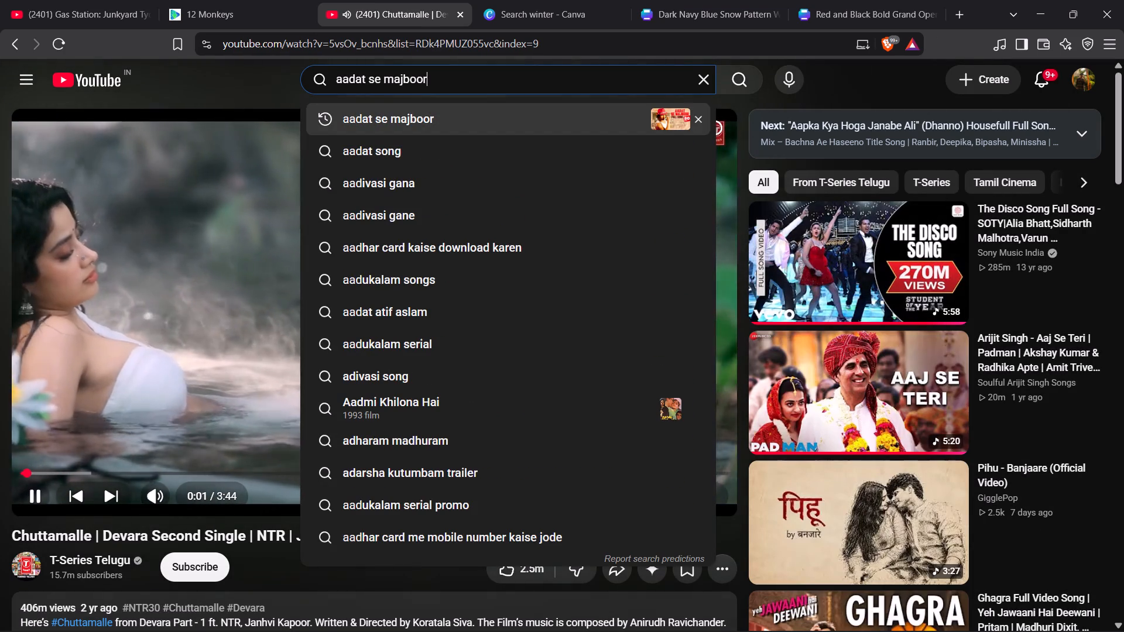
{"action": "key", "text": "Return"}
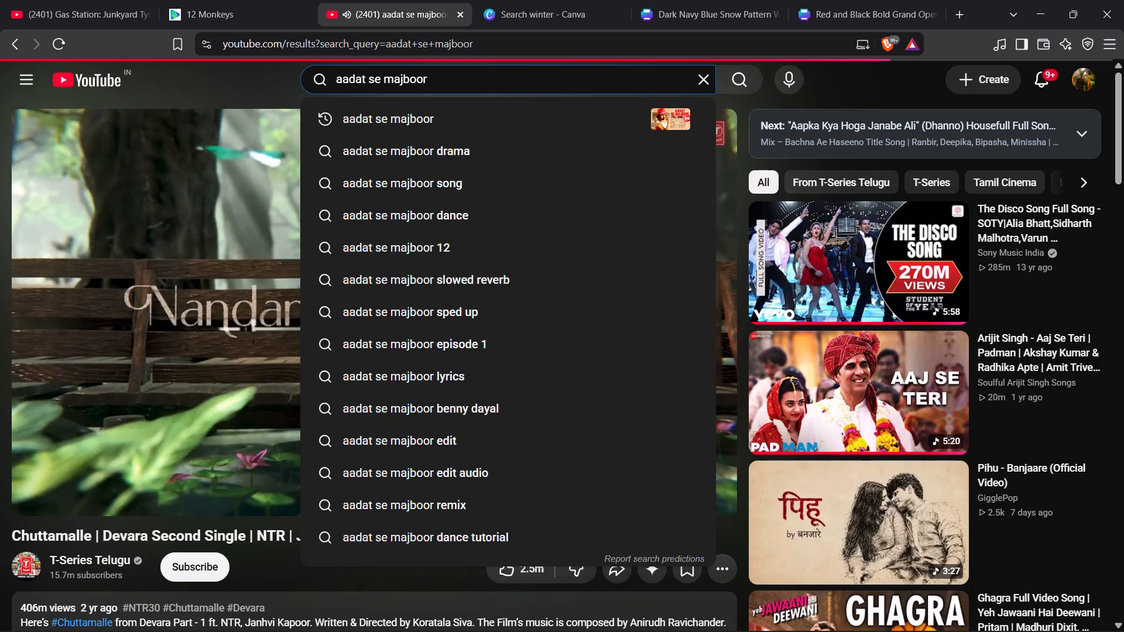
{"action": "left_click", "coordinate": [391, 251]}
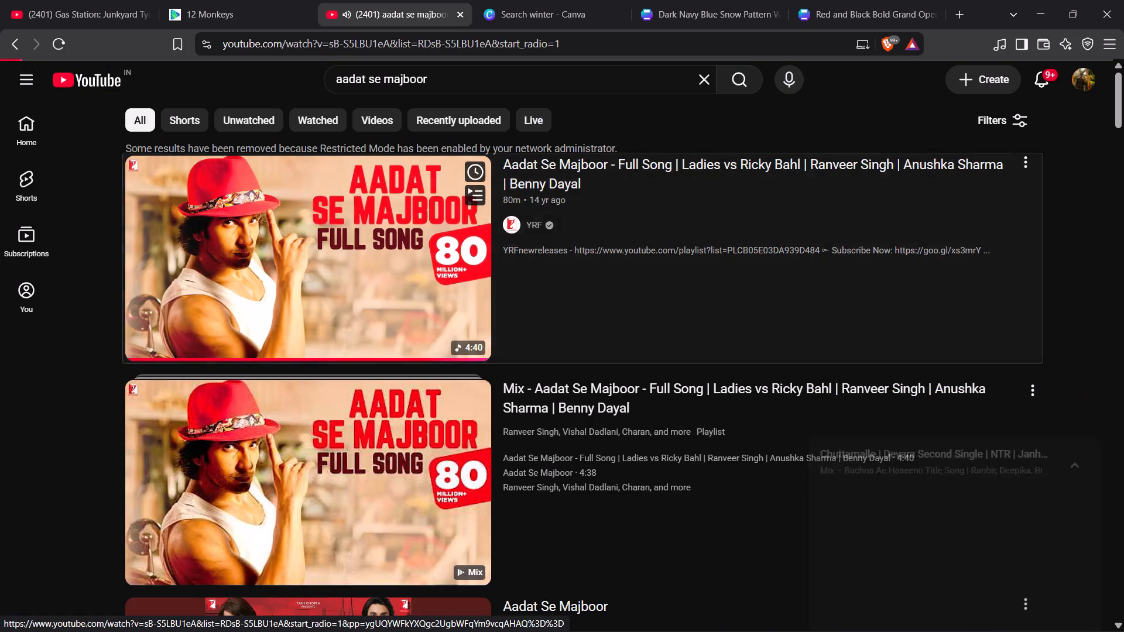
Return to the Dark Navy Blue Snow Pattern wedding invitation in Canva and deselect all its elements.
{"action": "left_click", "coordinate": [682, 12]}
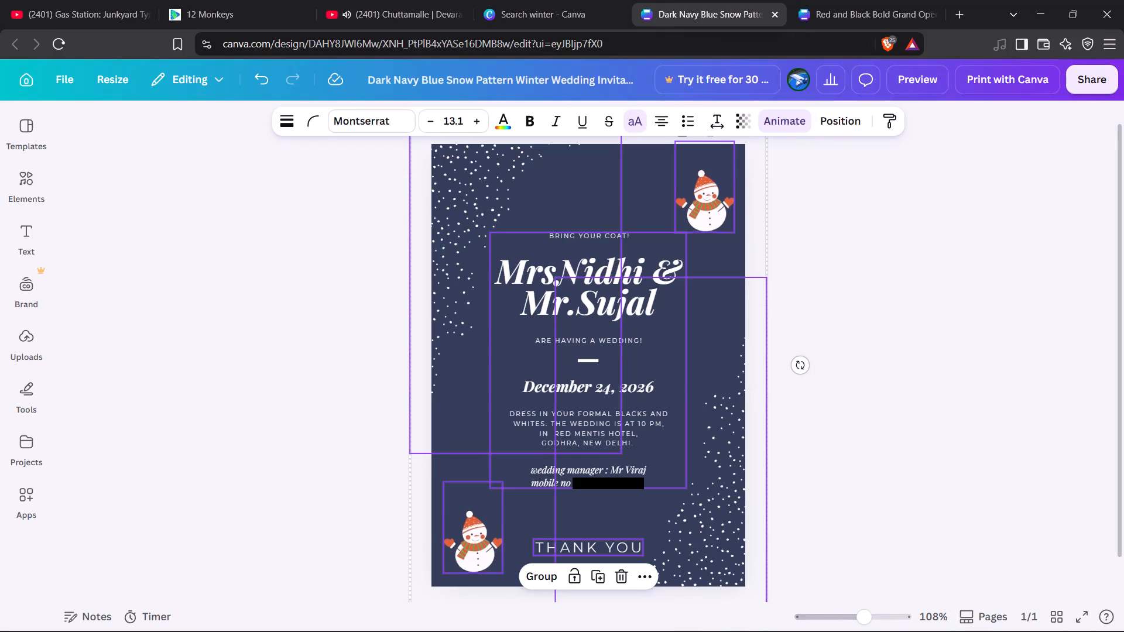
{"action": "left_click", "coordinate": [848, 184]}
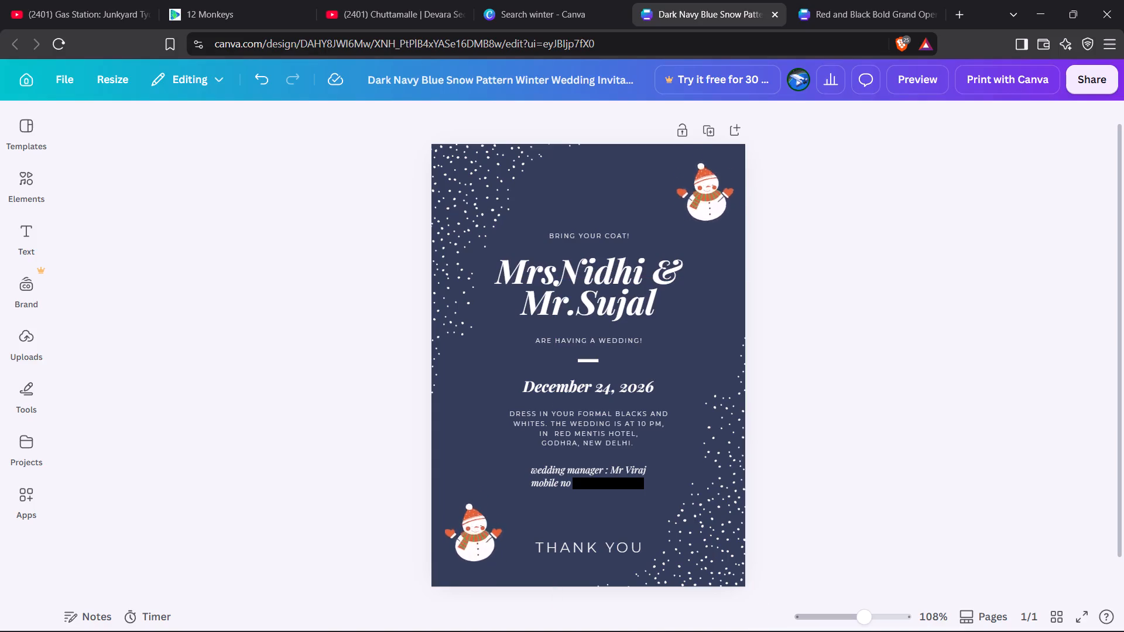
Switch to the Red and Black Bold Grand Opening Invitation design.
{"action": "left_click", "coordinate": [823, 0]}
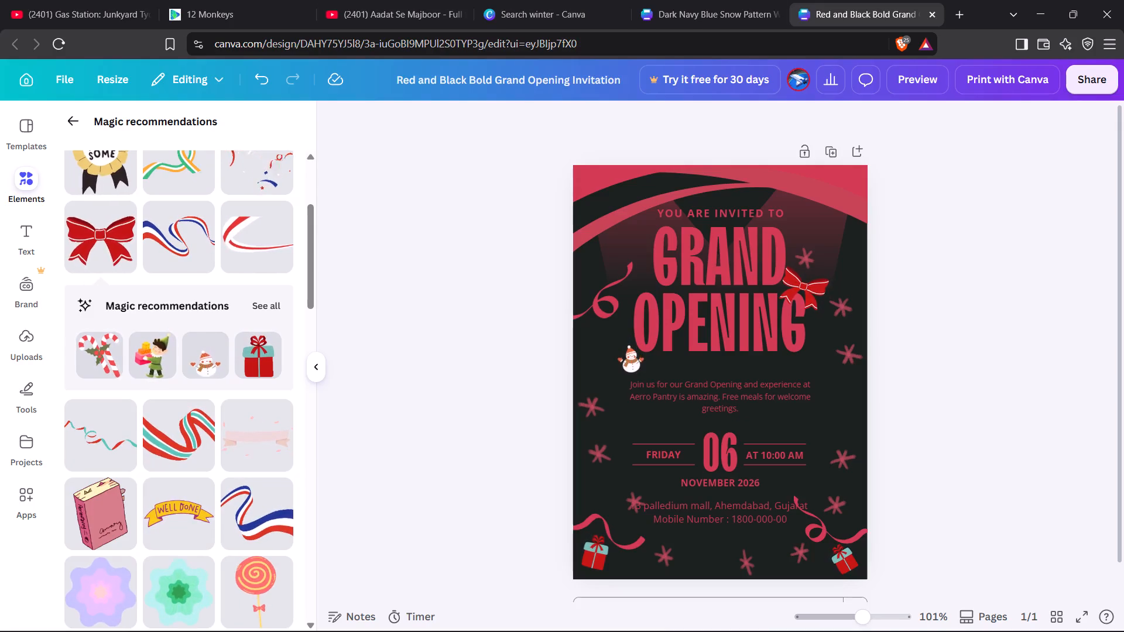
Hide the element library in the Red and Black Bold Grand Opening Invitation and return to the Dark Navy Blue wedding invitation.
{"action": "left_click", "coordinate": [25, 193]}
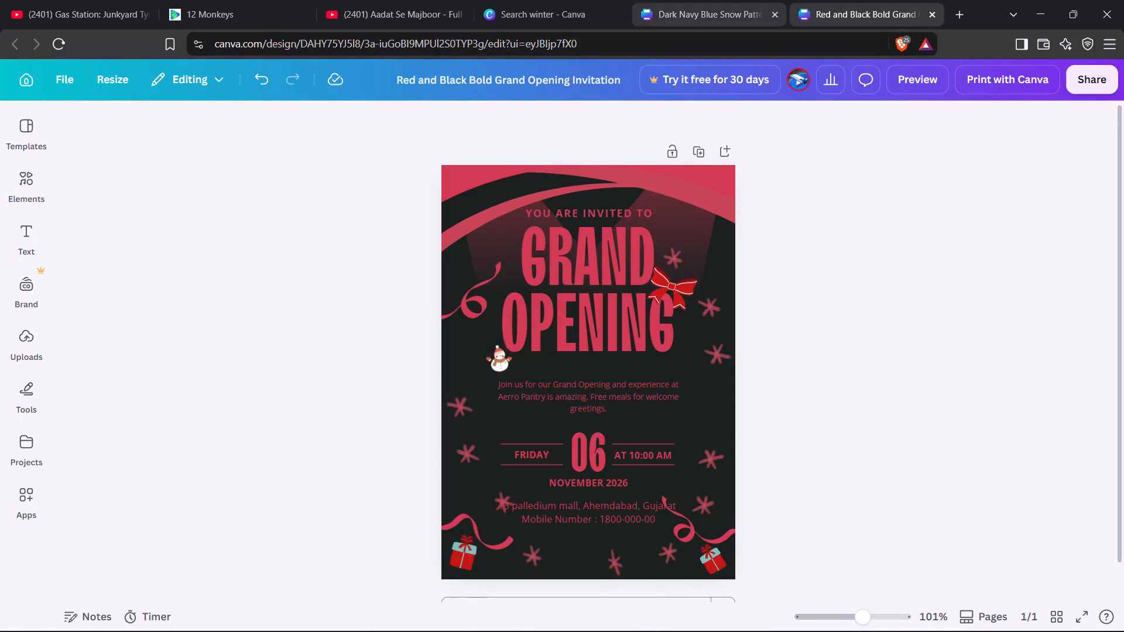
{"action": "left_click", "coordinate": [686, 0]}
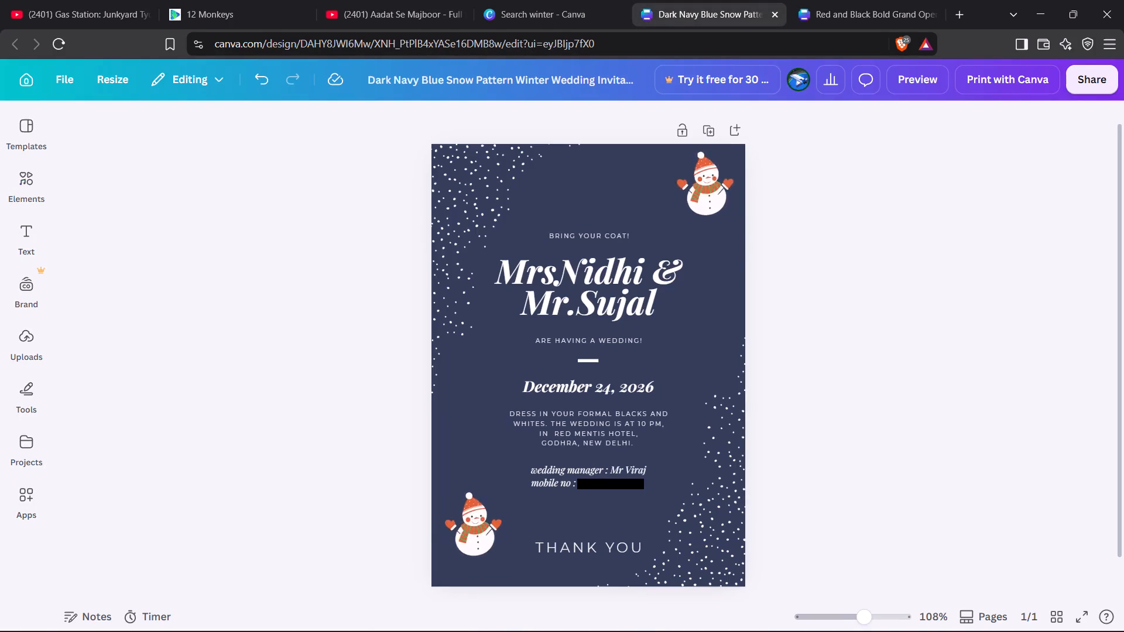
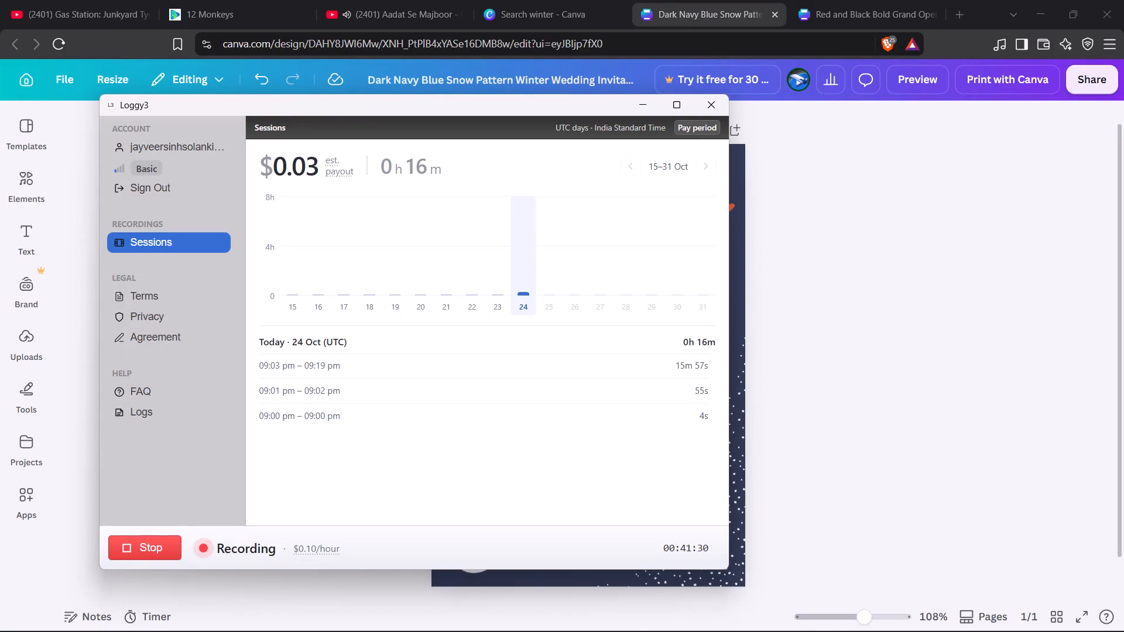
Stop the running session recording in Loggy3 and close its window to return to the wedding invitation.
{"action": "left_click", "coordinate": [149, 553]}
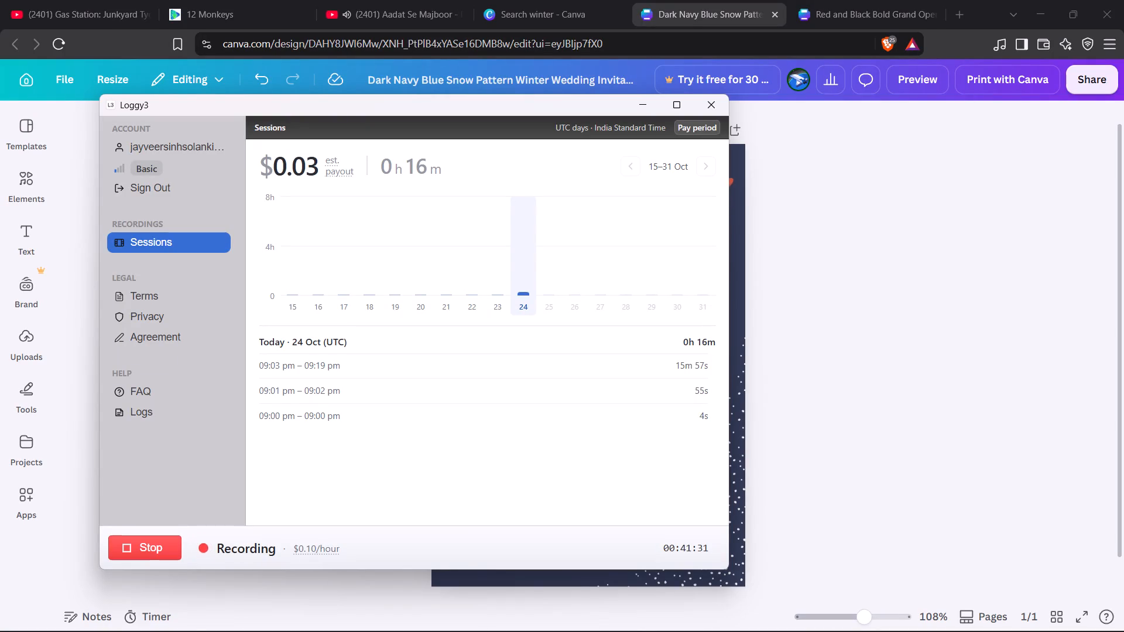
{"action": "scroll", "coordinate": [172, 545], "scroll_direction": "right", "scroll_amount": 1}
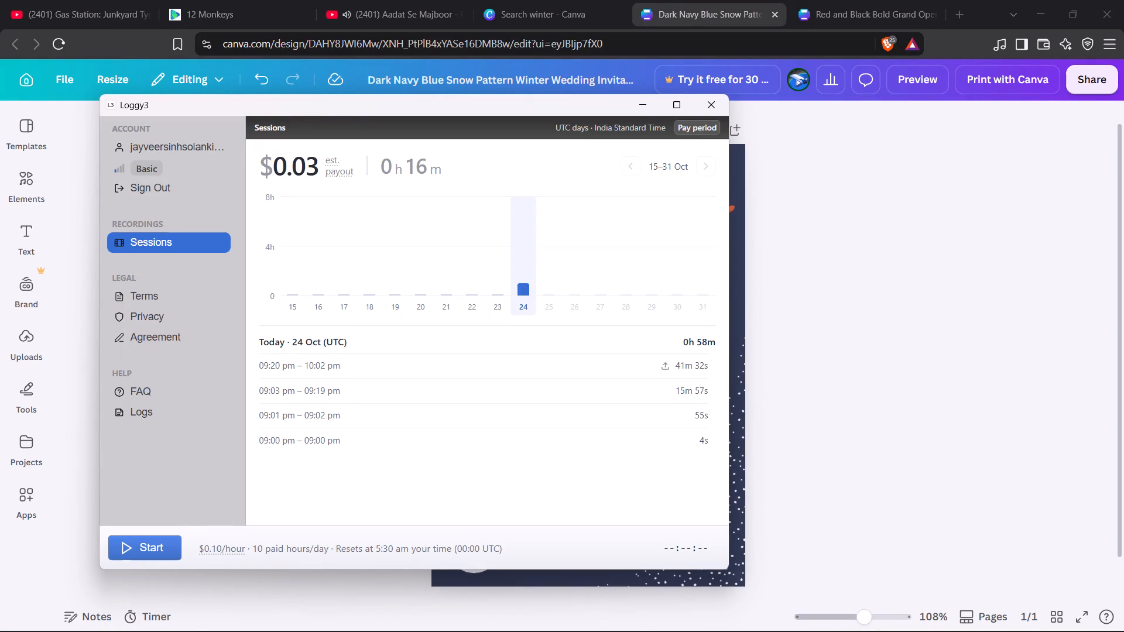
{"action": "scroll", "coordinate": [314, 504], "scroll_direction": "right", "scroll_amount": 1}
{"action": "scroll", "coordinate": [420, 445], "scroll_direction": "right", "scroll_amount": 1}
{"action": "scroll", "coordinate": [528, 417], "scroll_direction": "right", "scroll_amount": 1}
{"action": "scroll", "coordinate": [613, 397], "scroll_direction": "right", "scroll_amount": 1}
{"action": "scroll", "coordinate": [676, 389], "scroll_direction": "left", "scroll_amount": 1}
{"action": "left_click", "coordinate": [714, 108]}
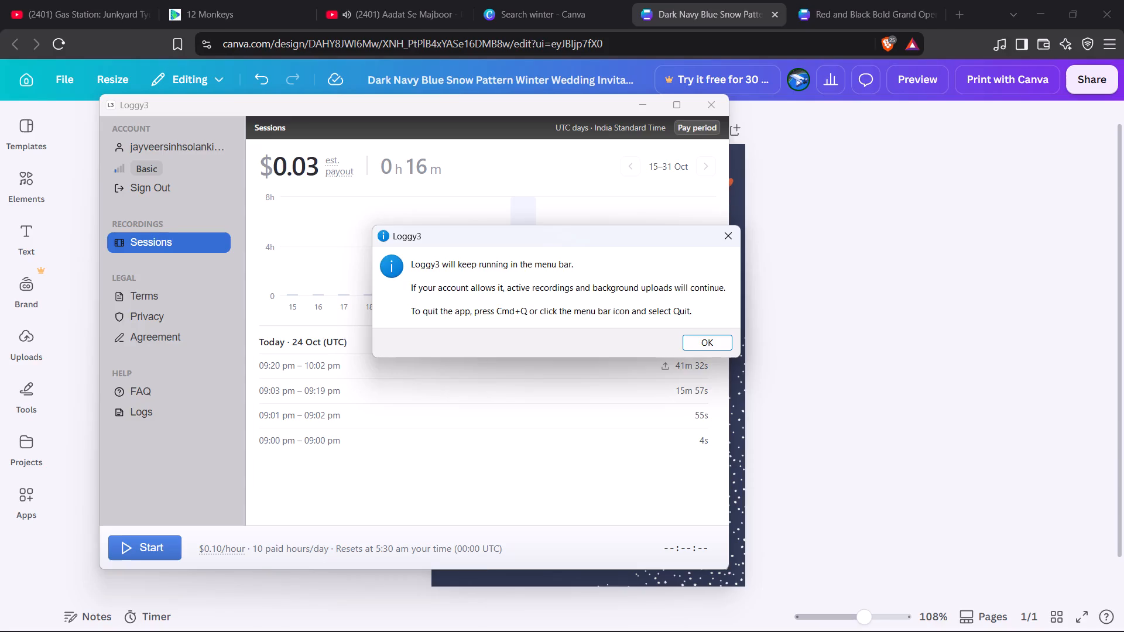
{"action": "left_click", "coordinate": [698, 342]}
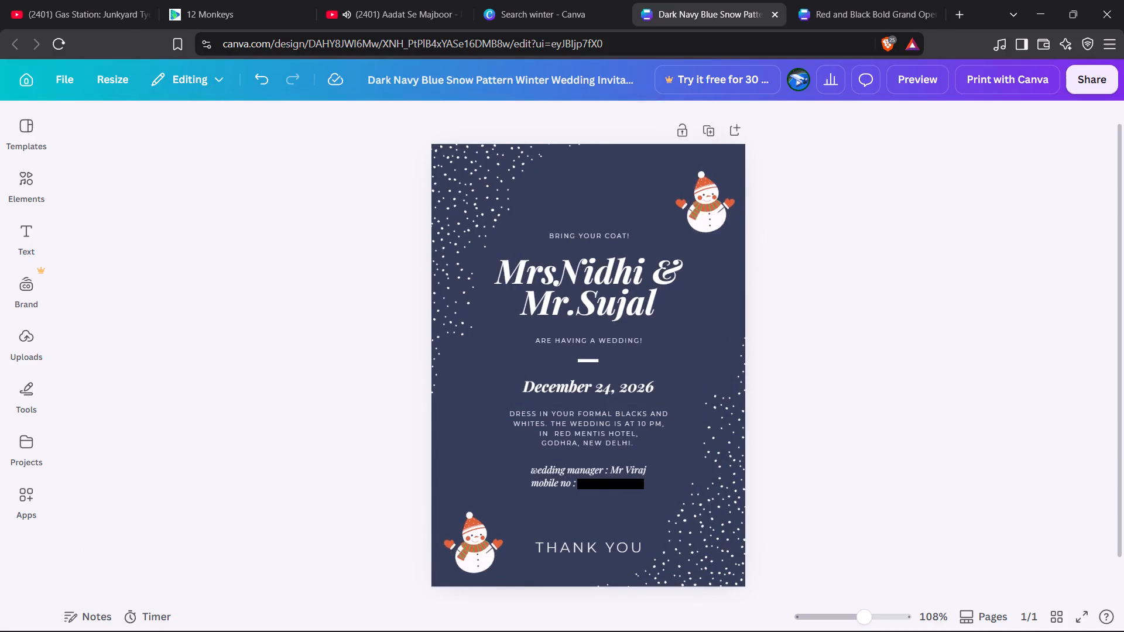